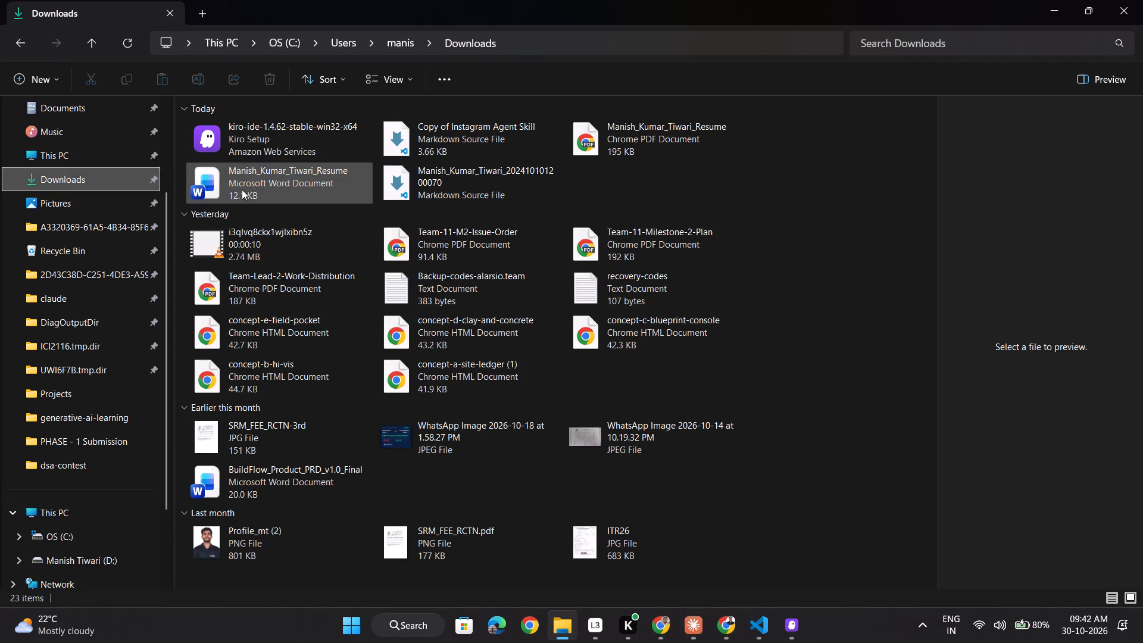
Open the resume Word document listed under Today in the Downloads folder.
click(283, 179)
double_click(283, 179)
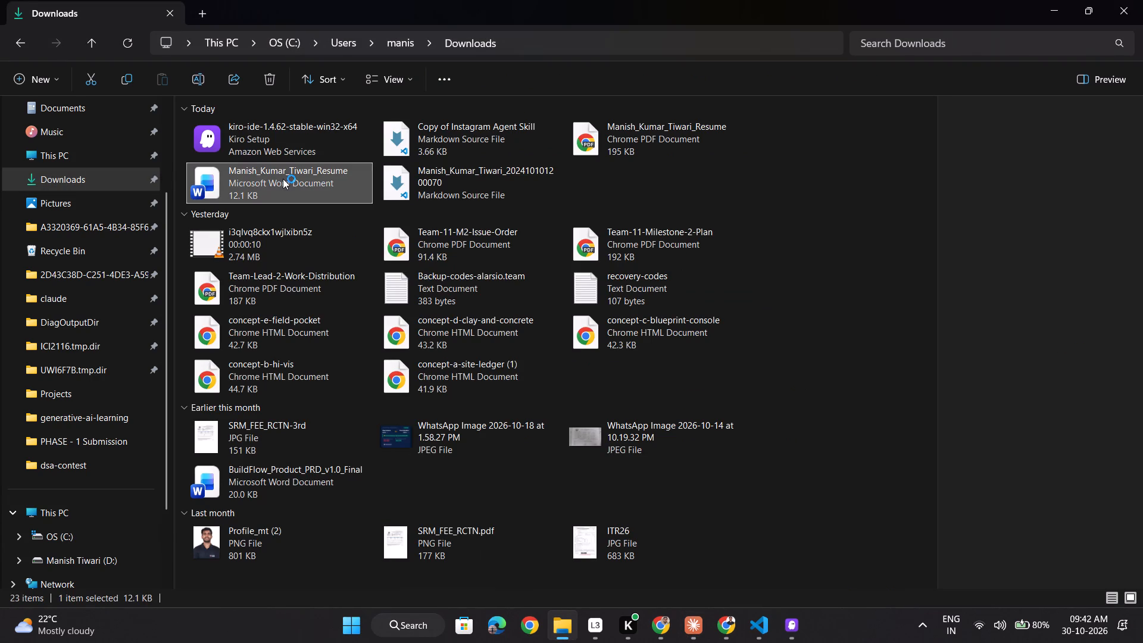
Close the resume Word document and return to the Downloads folder in File Explorer.
scroll(374, 282, down, 1)
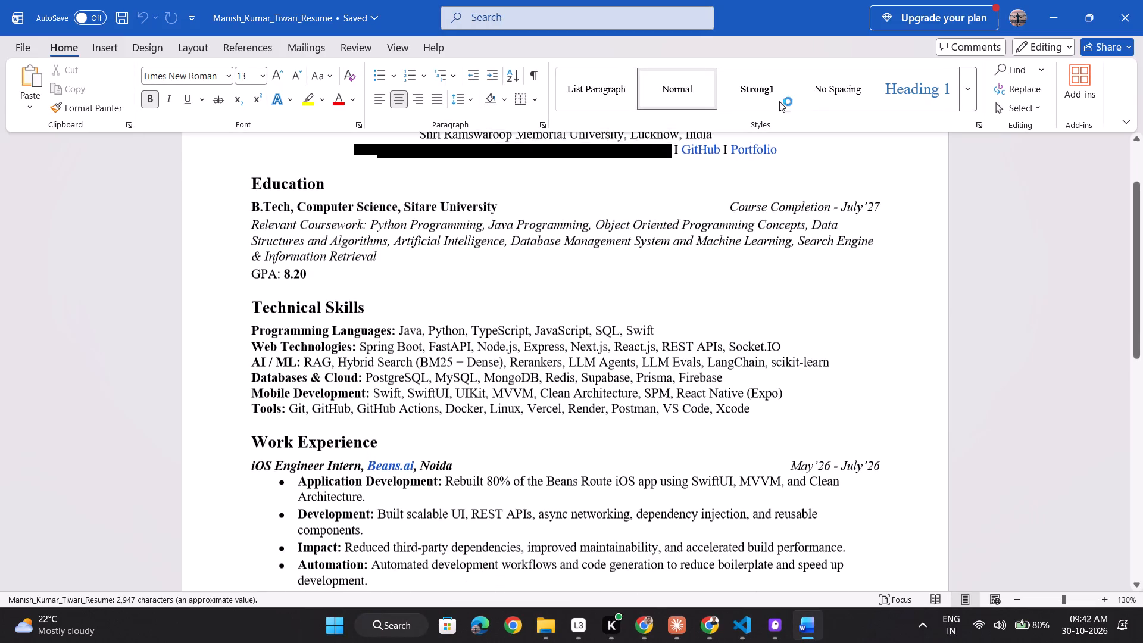
click(1142, 0)
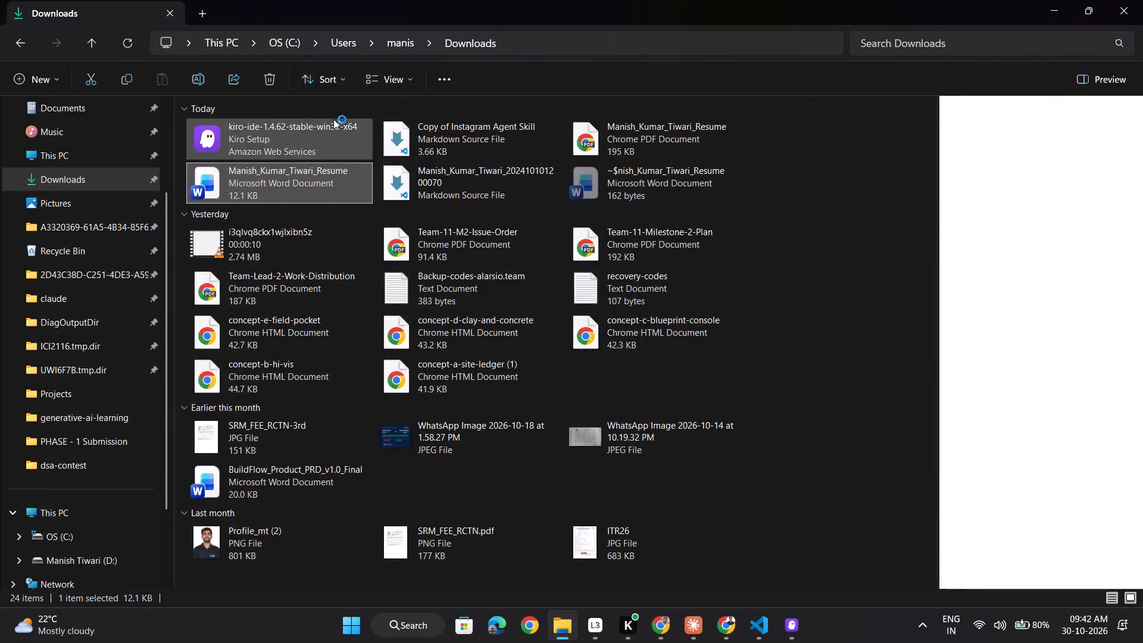
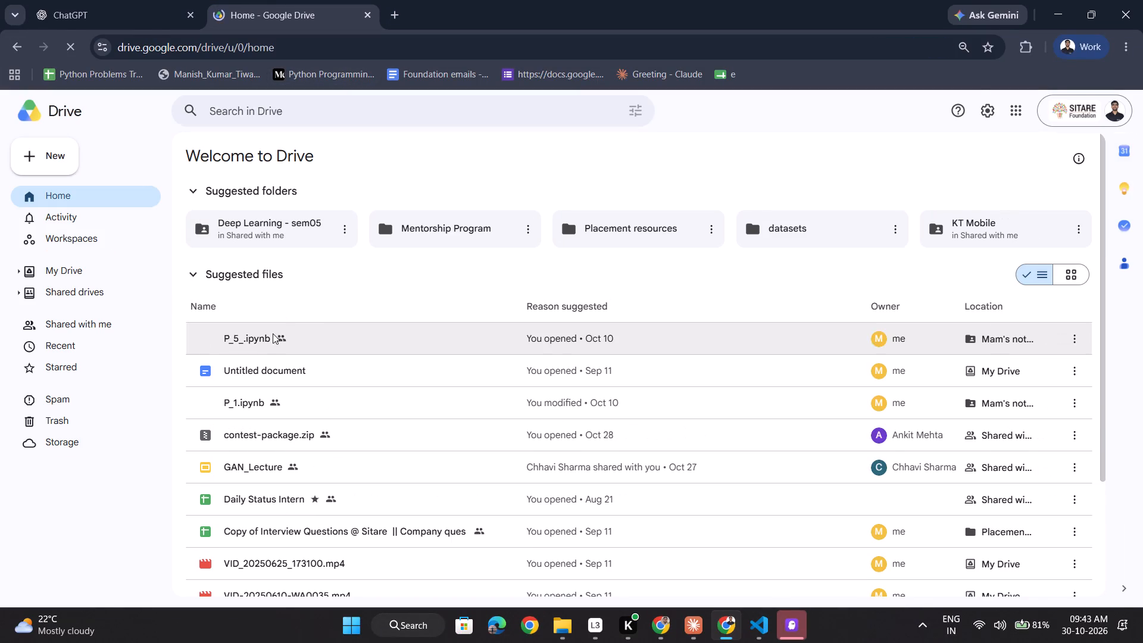
Upload the resume Word document from the Downloads folder to Google Drive.
click(61, 147)
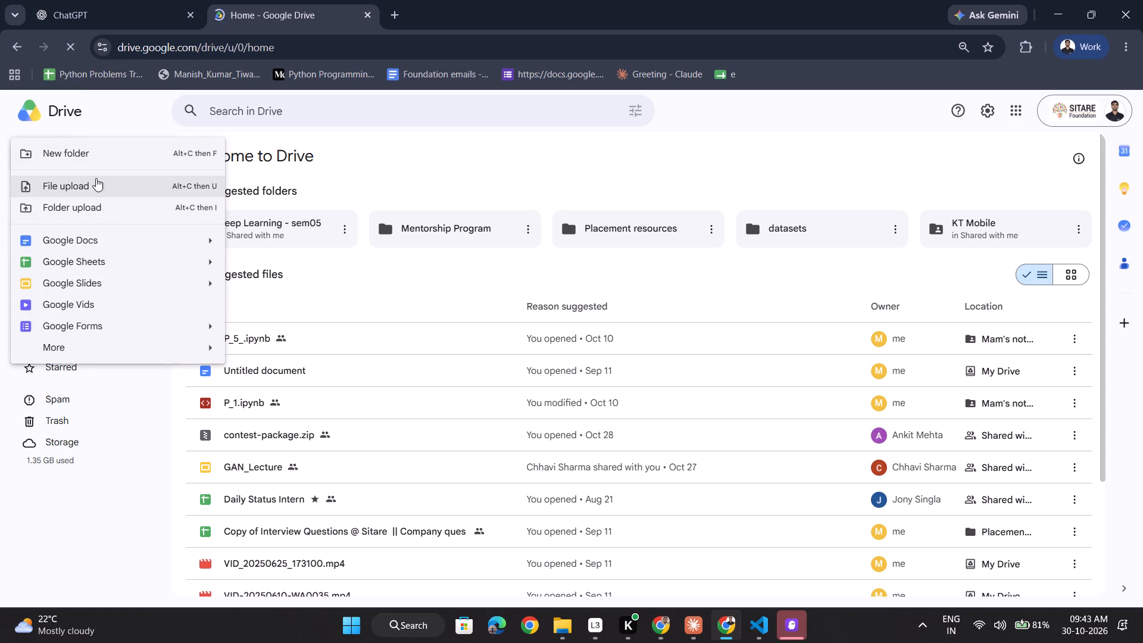
click(62, 183)
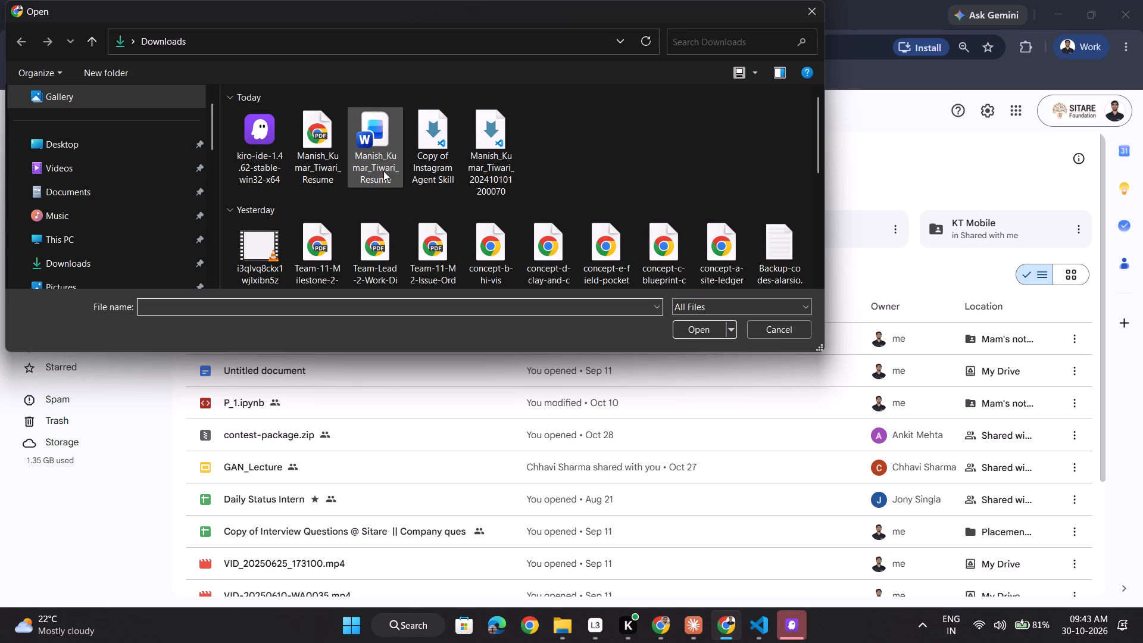
click(377, 166)
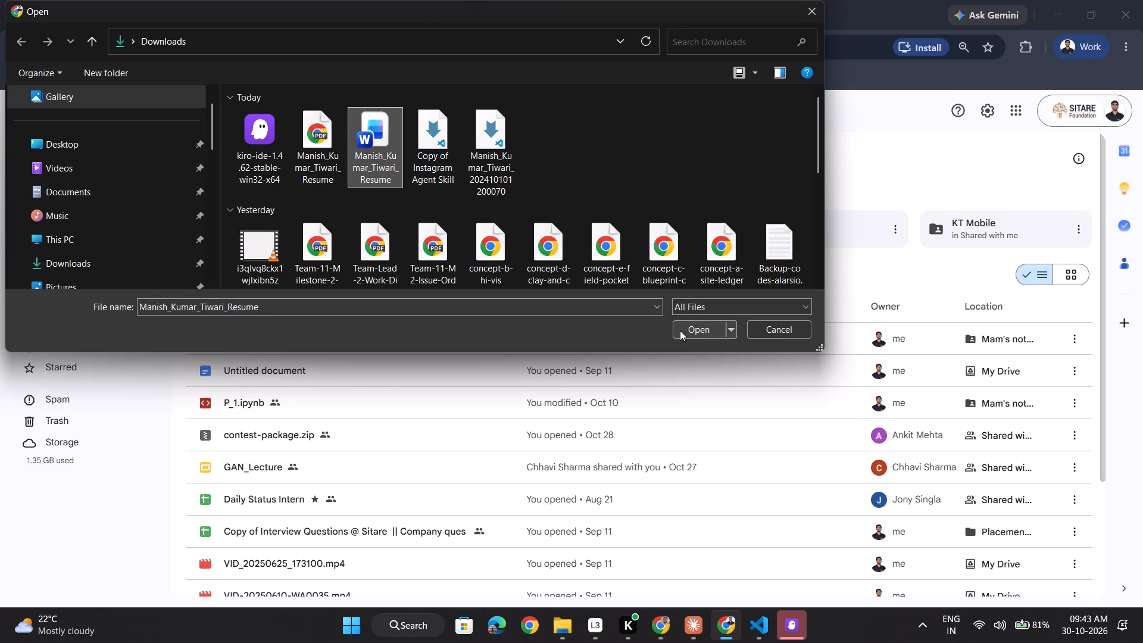
click(680, 330)
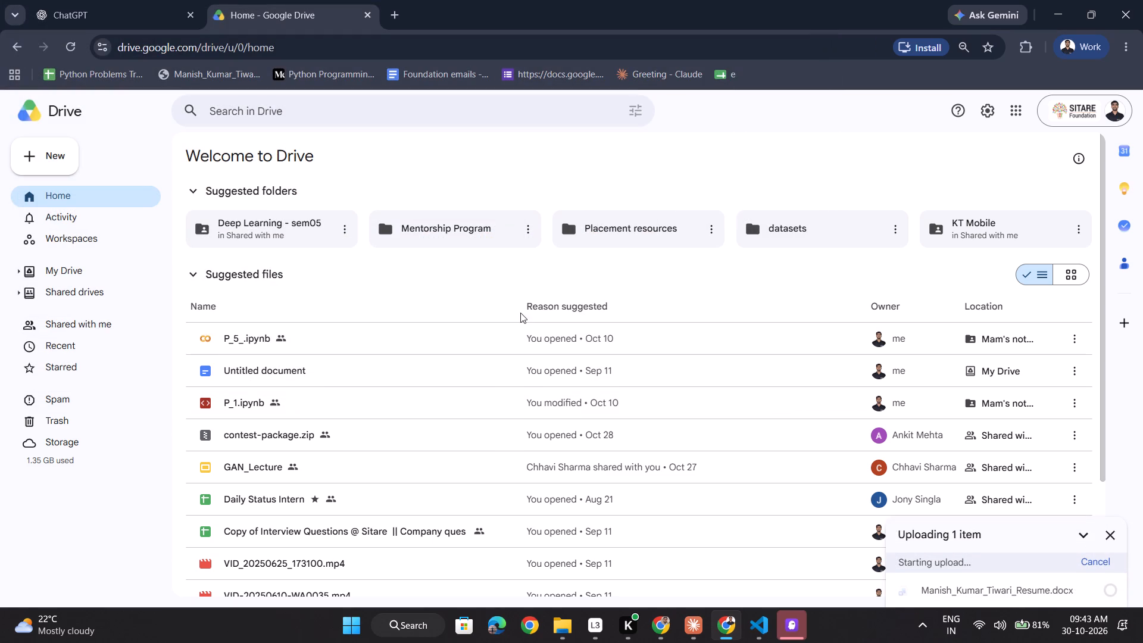
Open the uploaded resume in Google Docs and close the Drive home page.
click(976, 588)
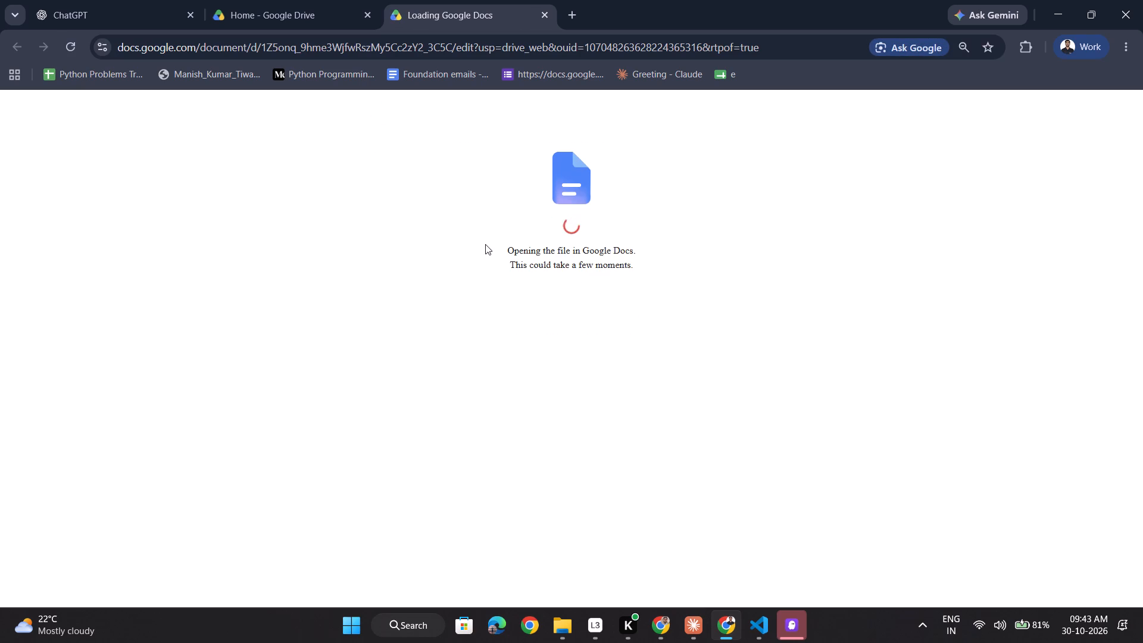
click(366, 14)
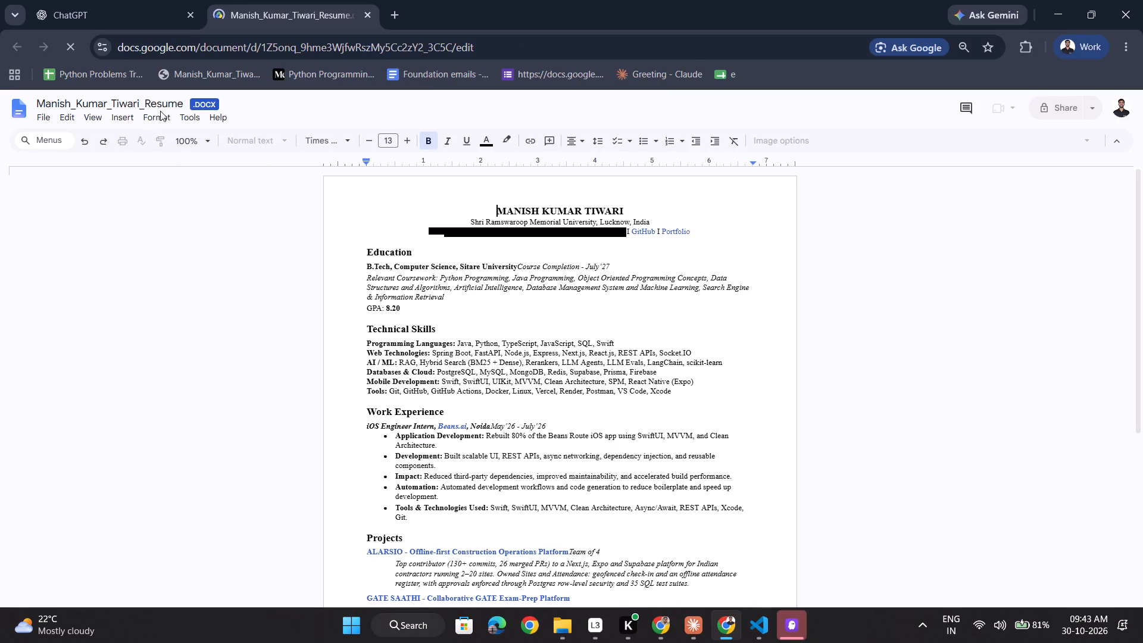
click(190, 102)
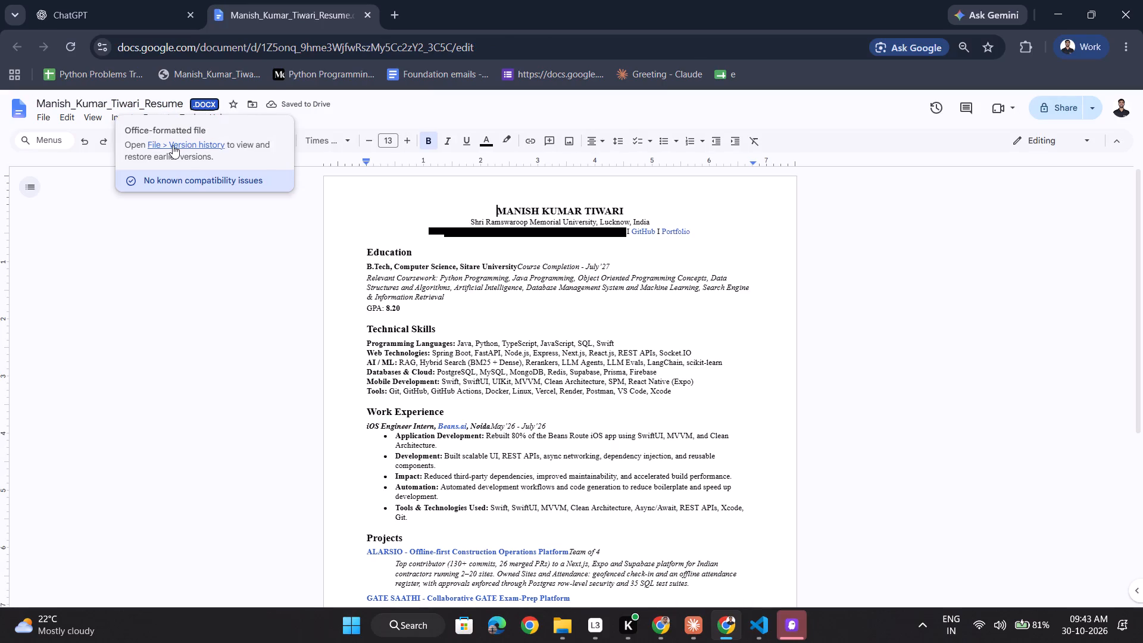
click(433, 324)
Delete the line "Solved 550+ problems on LeetCode" under Achievements & Scholarships, including its empty line.
scroll(433, 324, down, 1)
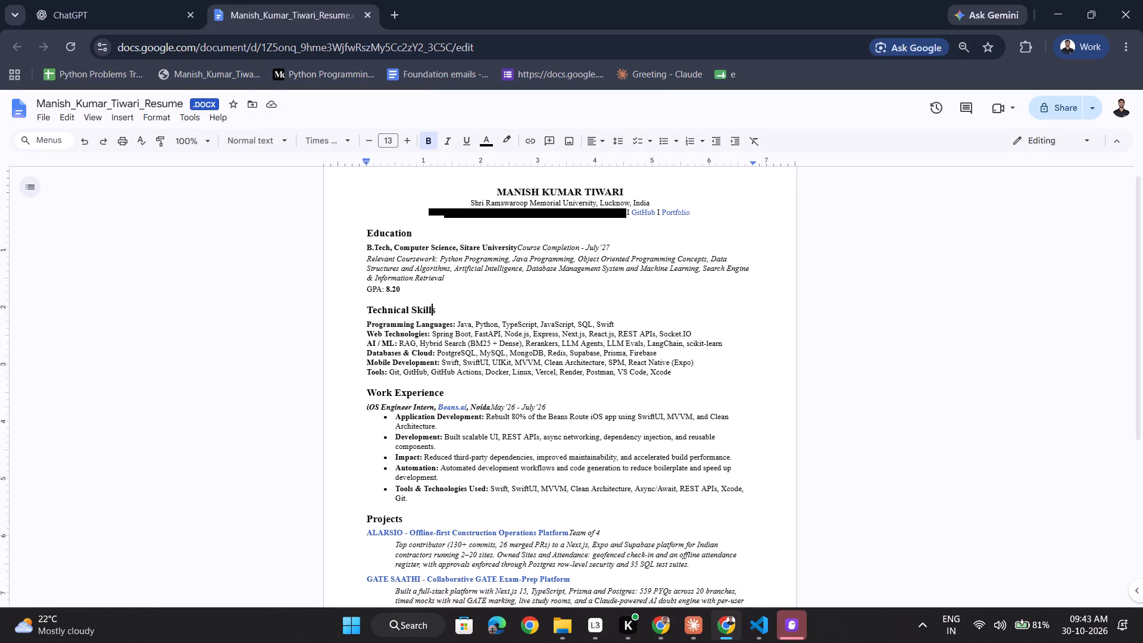
scroll(433, 324, down, 2)
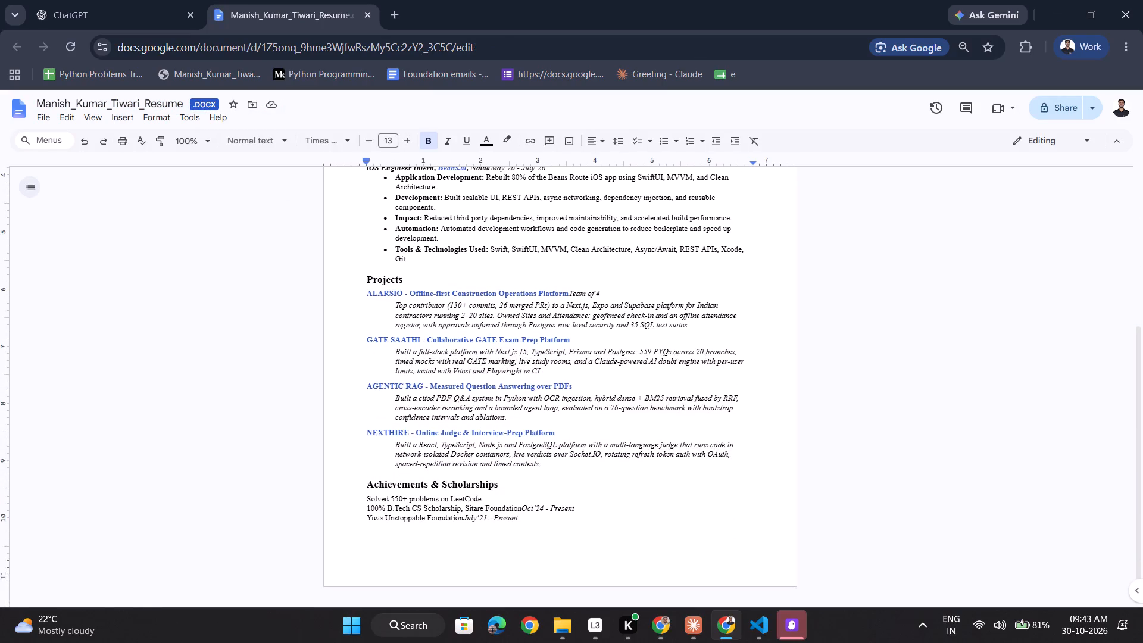
scroll(474, 457, down, 1)
click(452, 470)
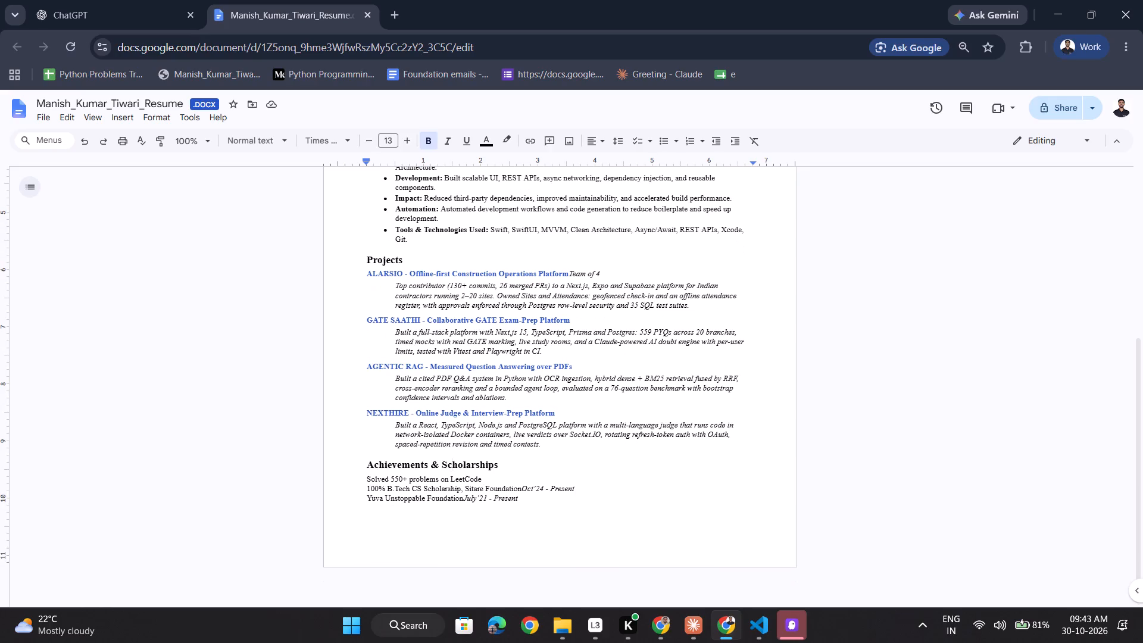
drag(483, 479, 358, 477)
key(BackSpace)
key(BackSpace)
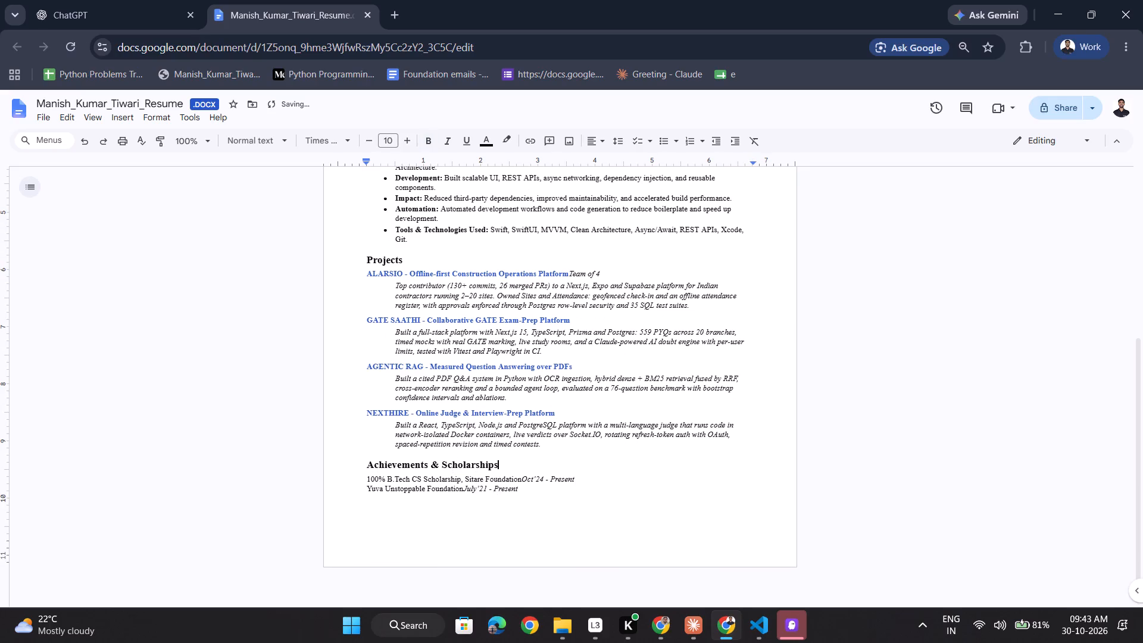
Review the resume from the Achievements & Scholarships section back up to the Education section.
scroll(466, 412, up, 1)
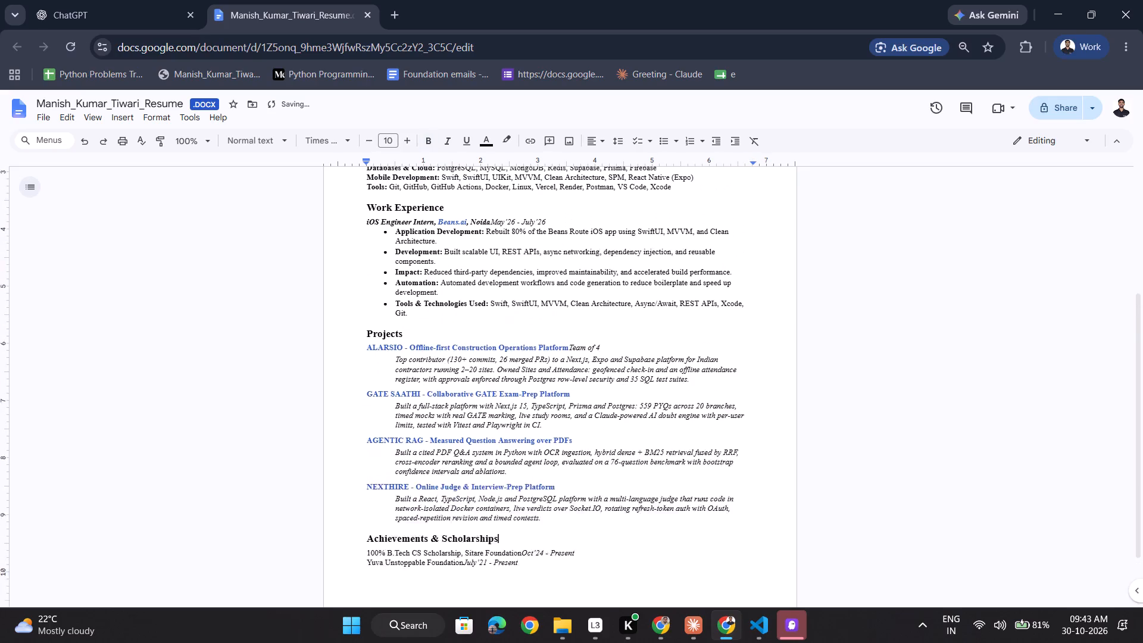
scroll(466, 412, up, 2)
scroll(466, 412, down, 1)
scroll(466, 412, up, 1)
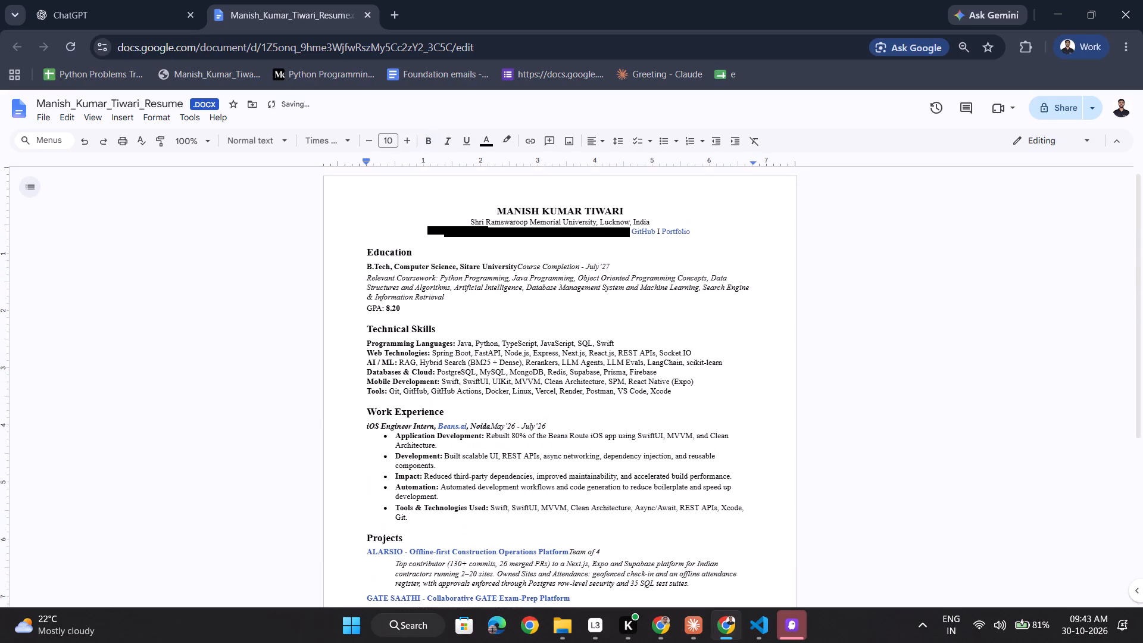
click(454, 297)
scroll(454, 297, up, 1)
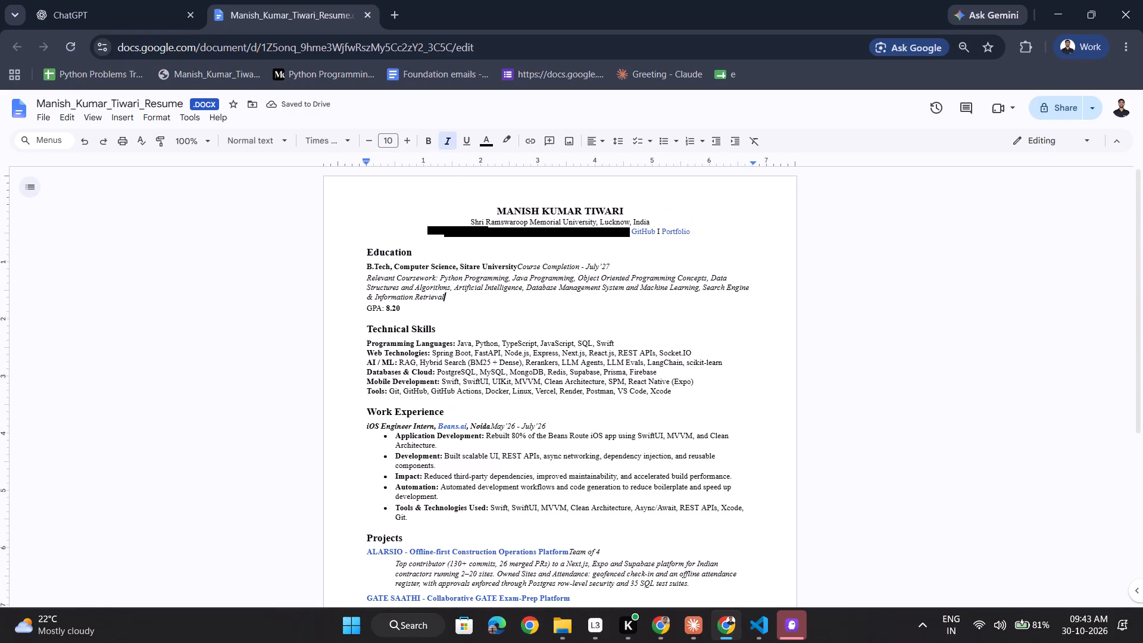
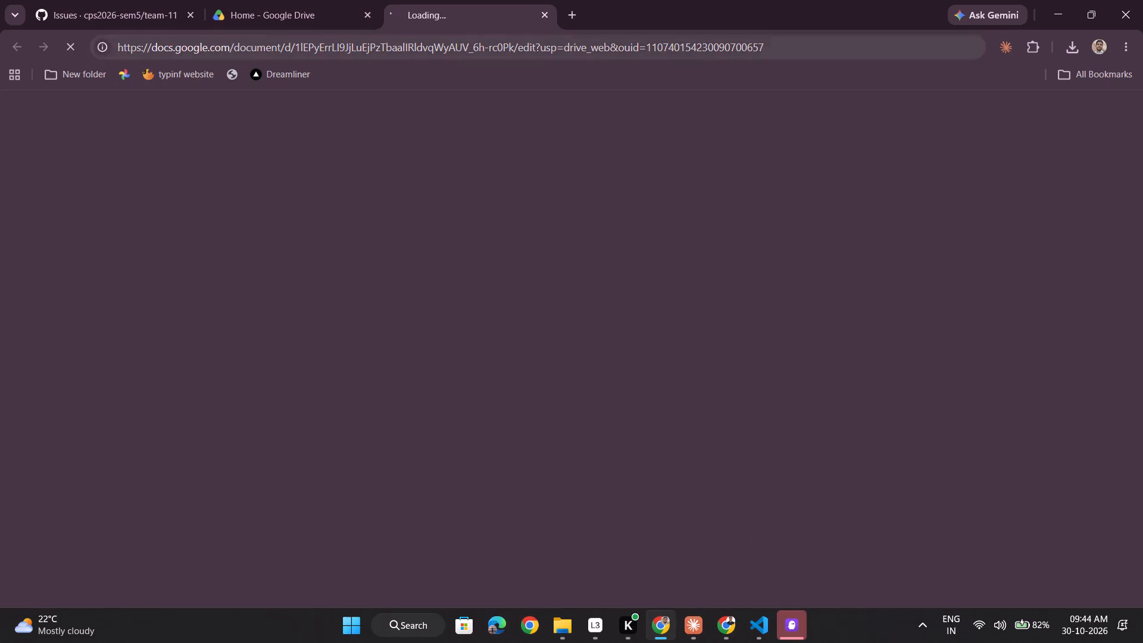
Split the resume document into its own browser window and place it side by side with the Drive window.
drag(444, 24, 394, 66)
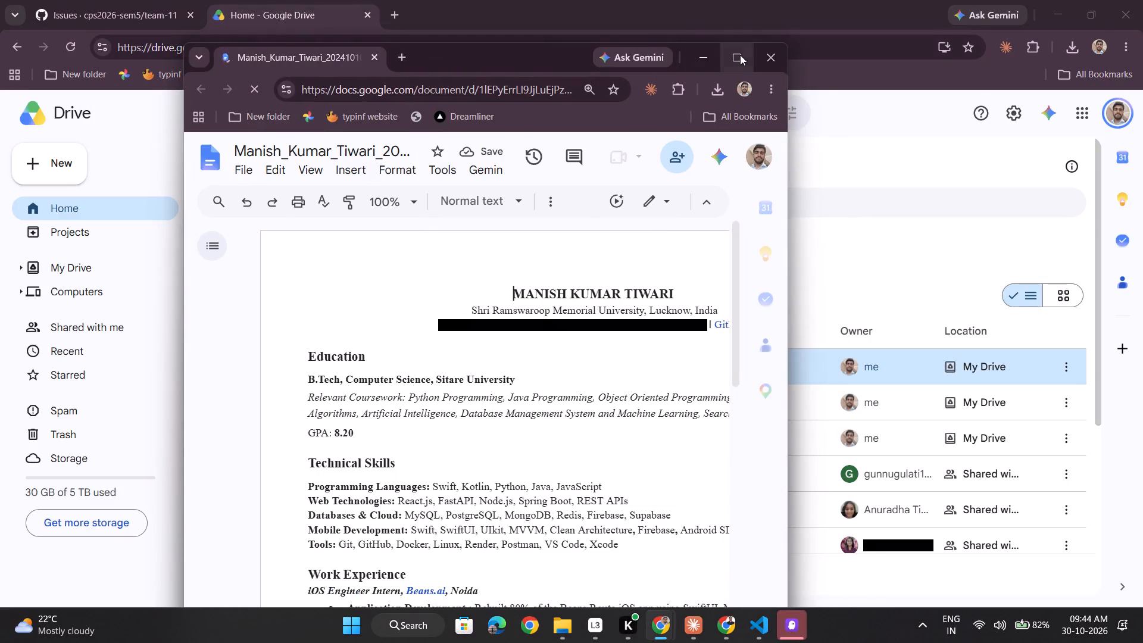
click(710, 95)
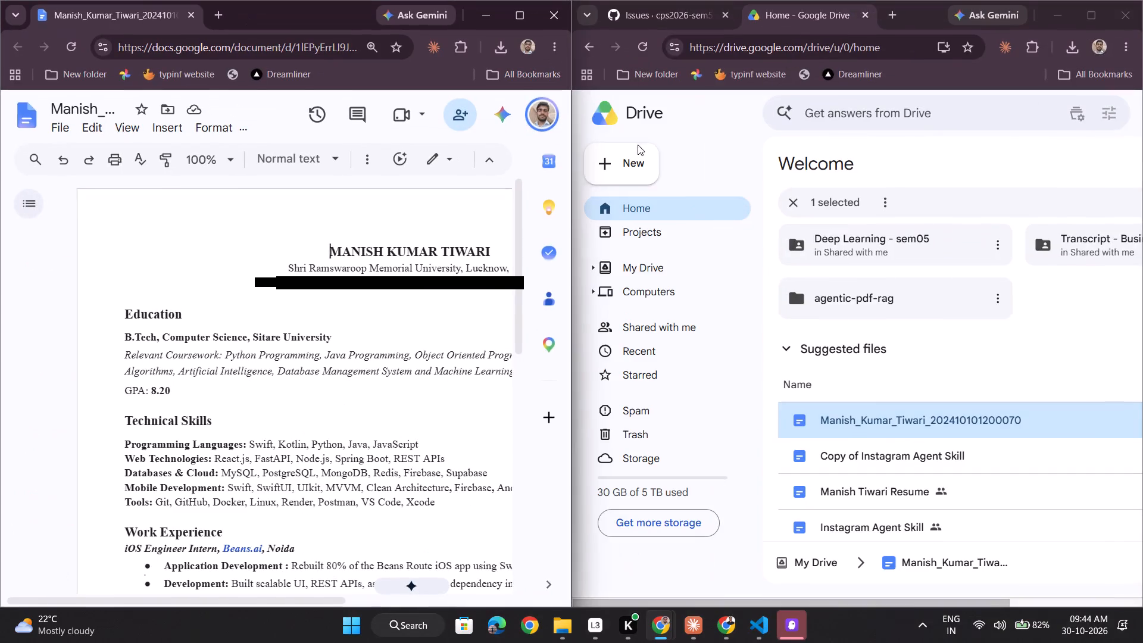
scroll(448, 319, left, 1)
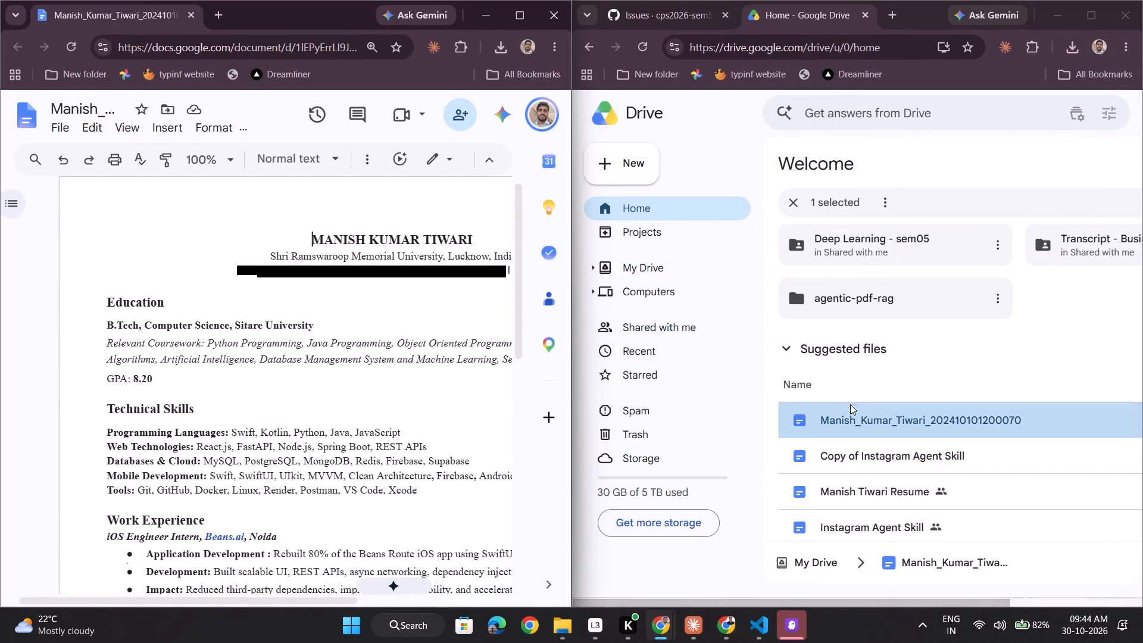
Open the same resume from the suggested files in the Drive window and close the Drive home page.
double_click(850, 404)
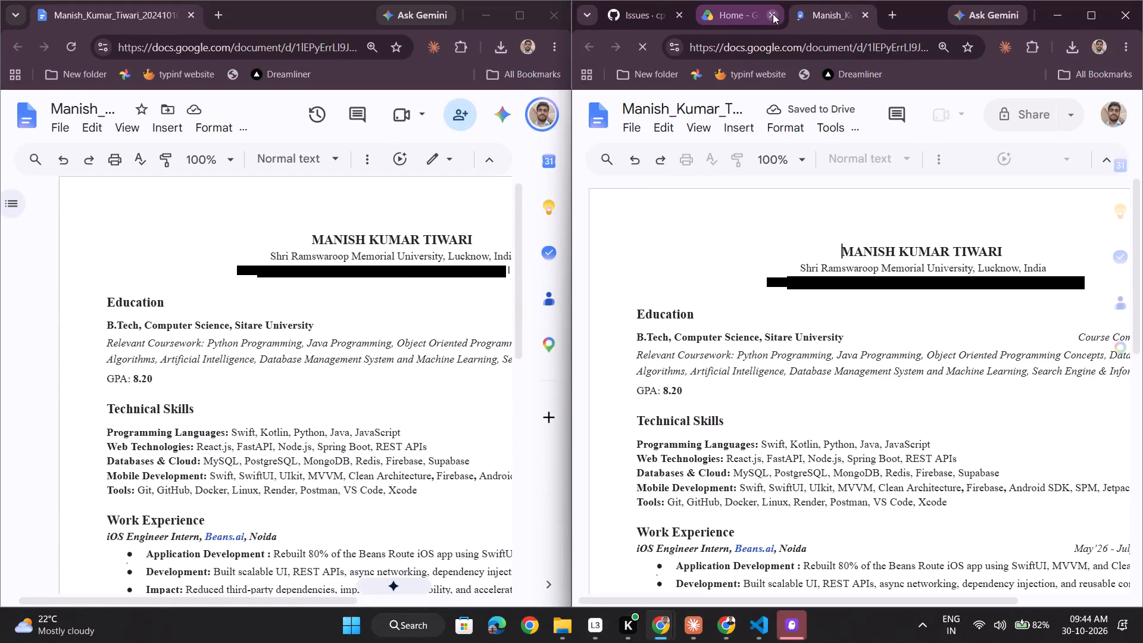
click(773, 14)
In the second window's copy of the resume, delete characters from the header contact line, before the GitHub link.
scroll(704, 257, down, 1)
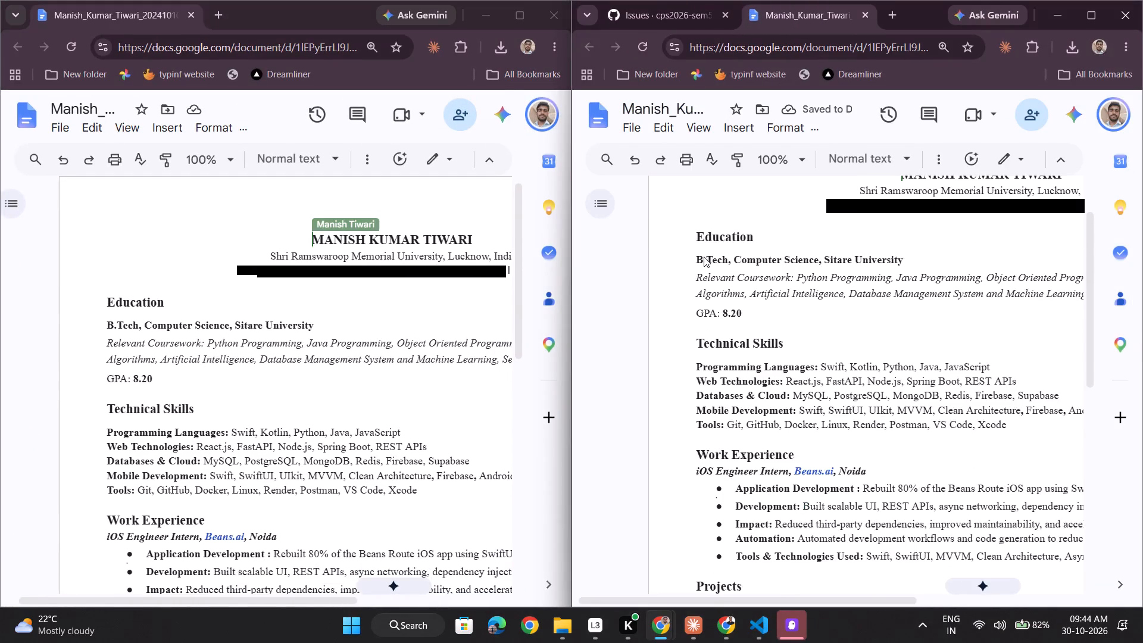
scroll(704, 257, up, 1)
click(714, 371)
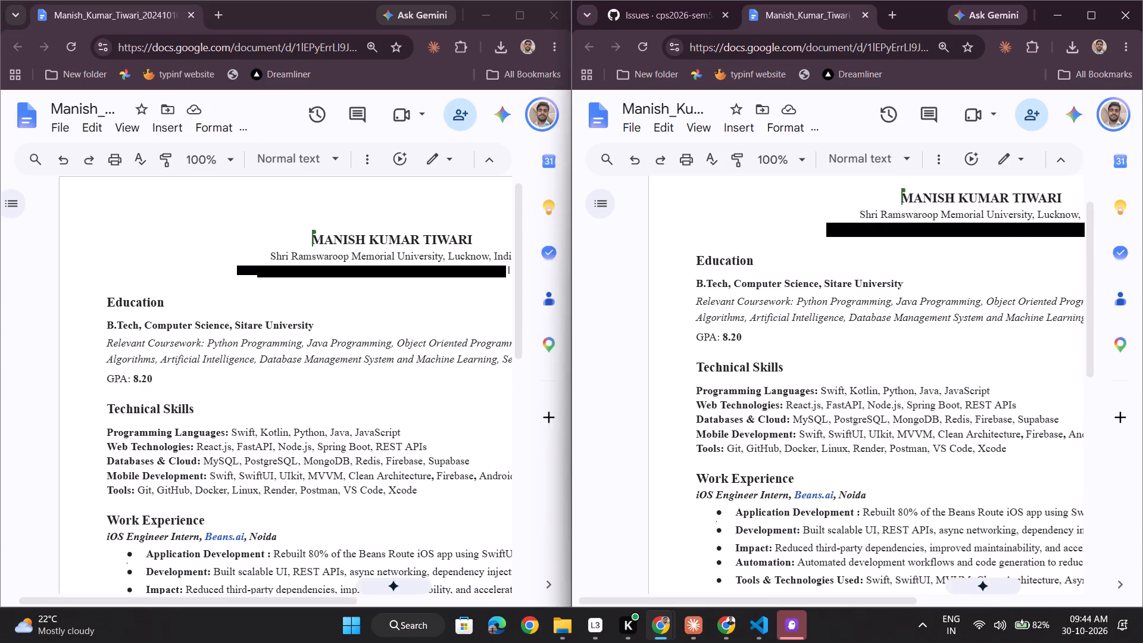
scroll(714, 371, up, 1)
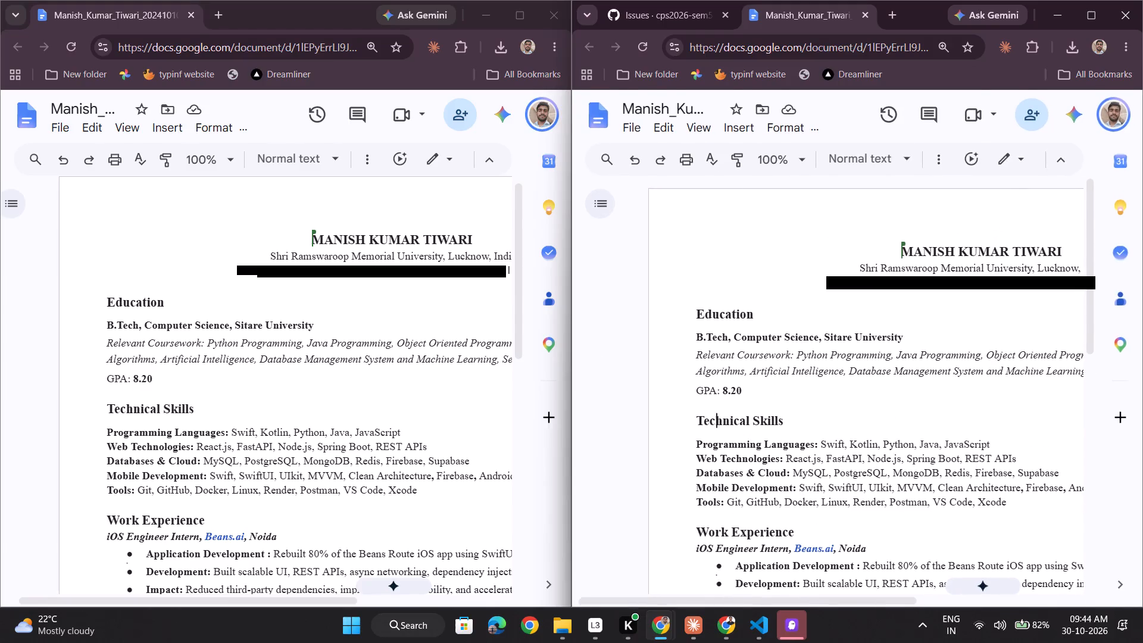
key(ctrl+minus)
key(ctrl+minus)
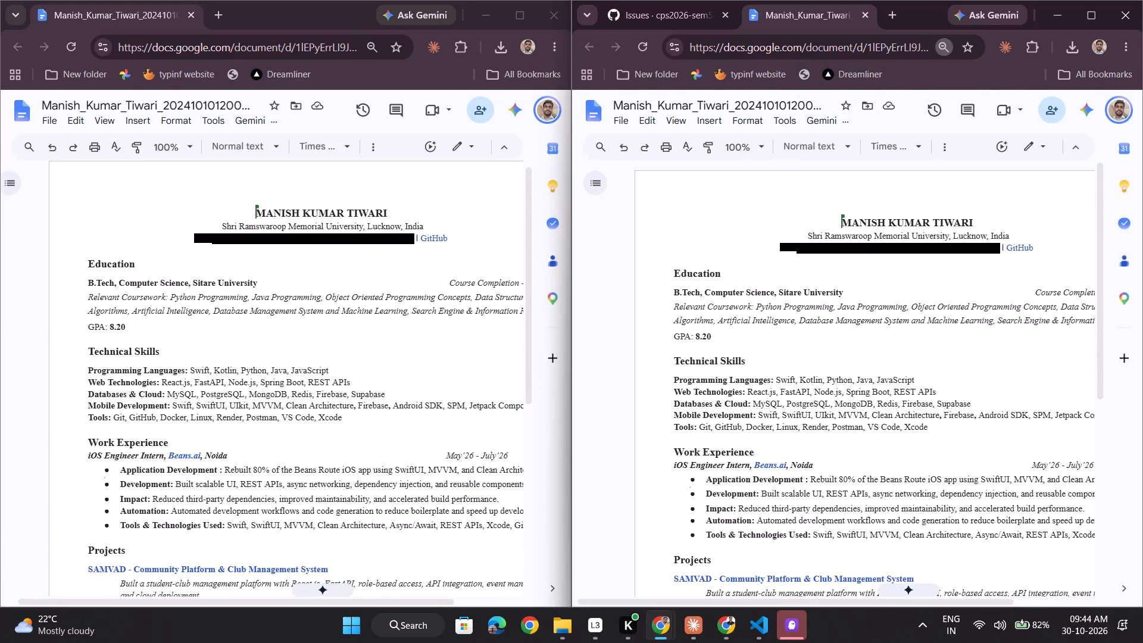
scroll(457, 298, up, 1)
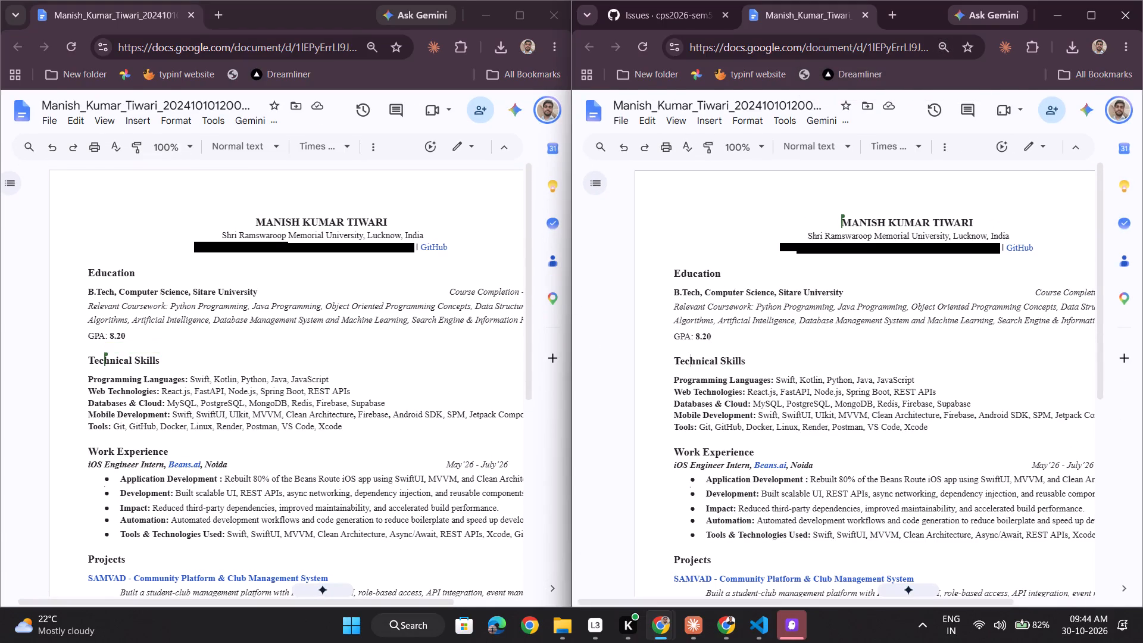
scroll(794, 256, down, 1)
scroll(794, 256, up, 1)
click(955, 247)
key(Right)
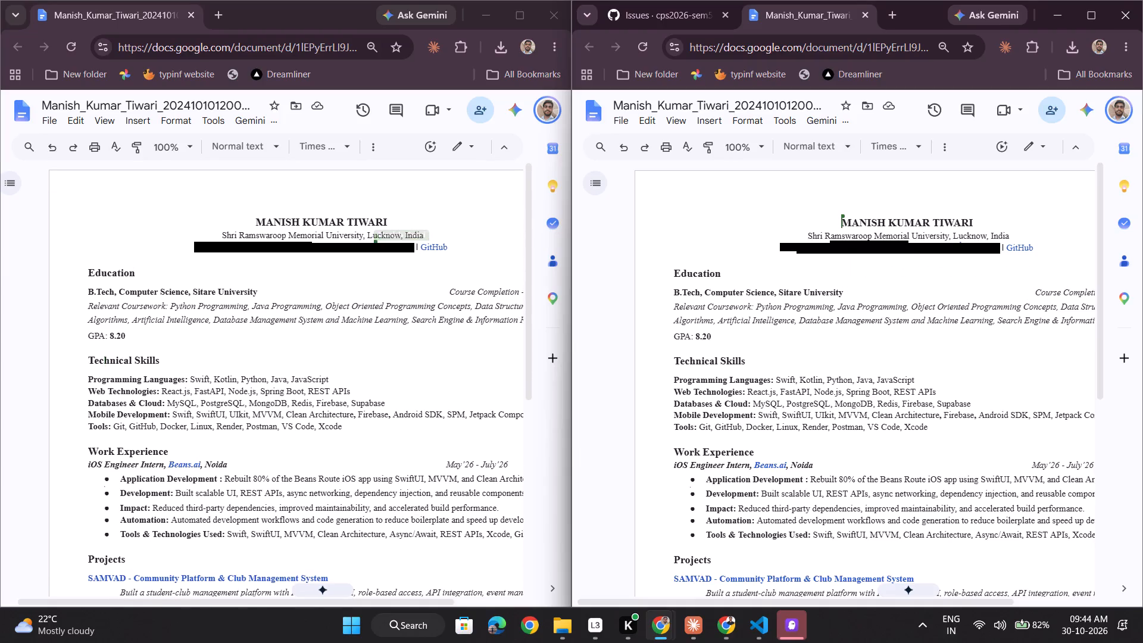
key(BackSpace)
key(BackSpace)
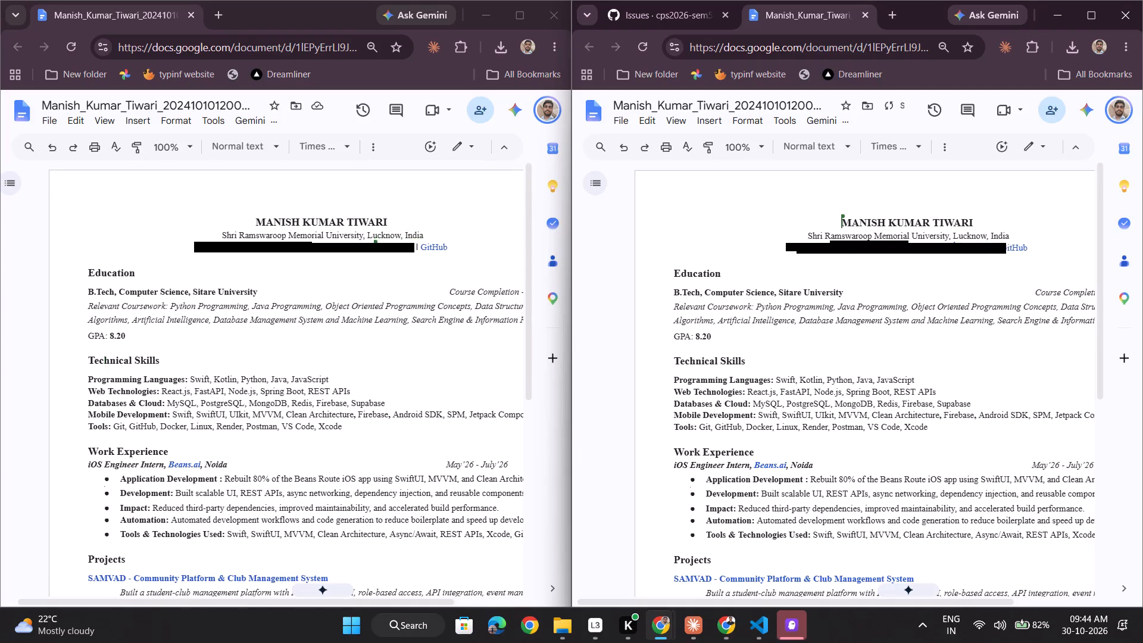
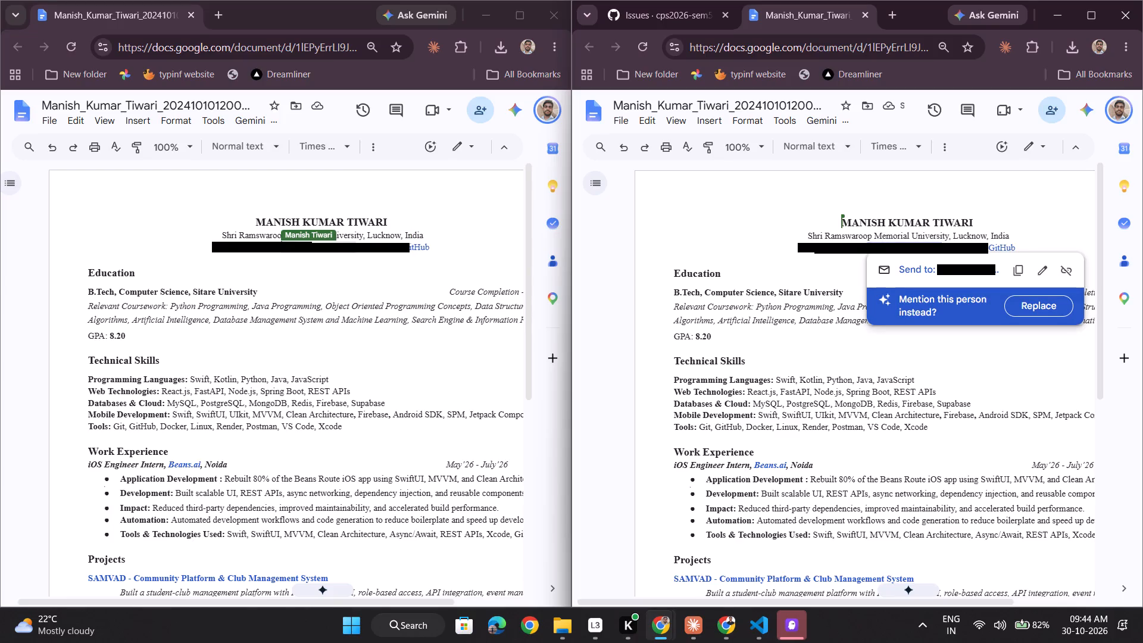
Look through the resume's header links, Education, Technical Skills and Work Experience sections in both windows.
key(ctrl+u)
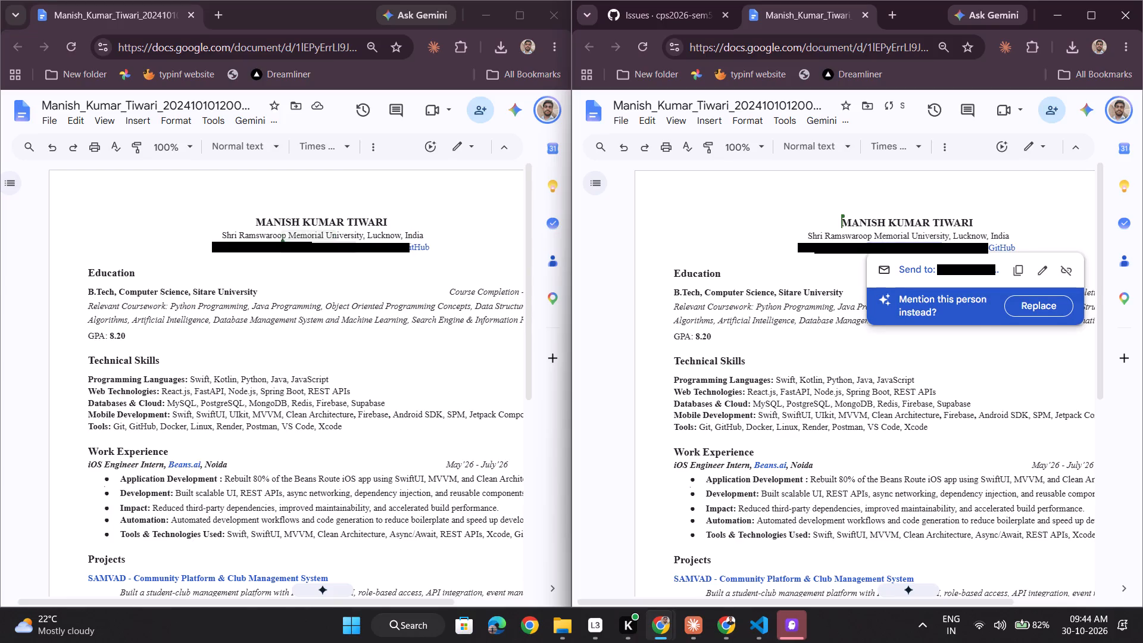
click(827, 291)
click(816, 272)
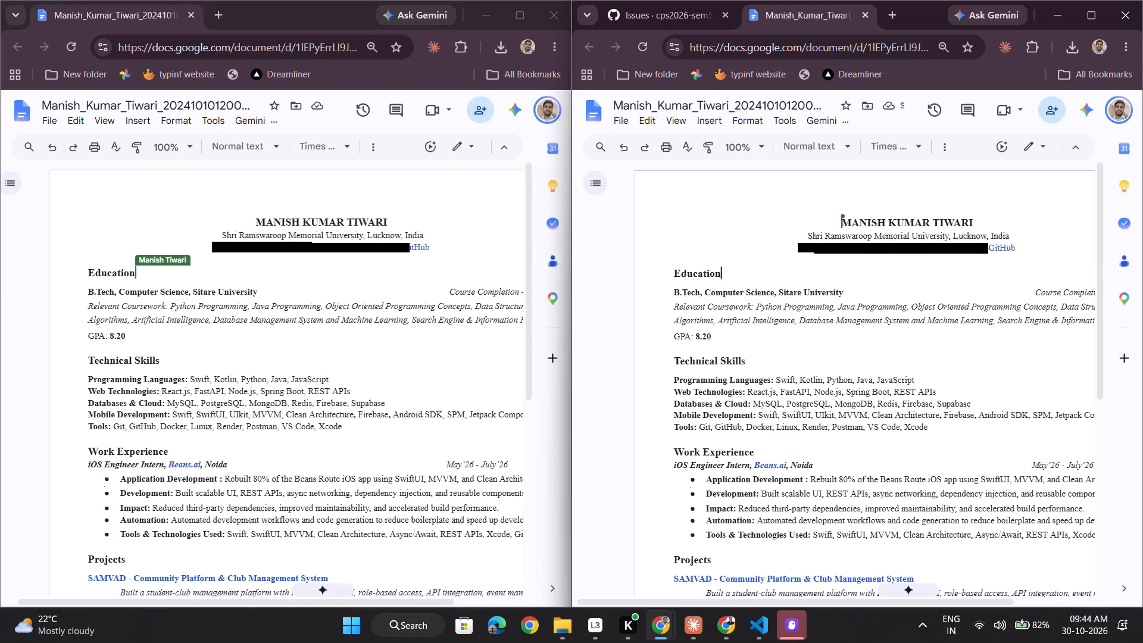
click(969, 248)
click(993, 247)
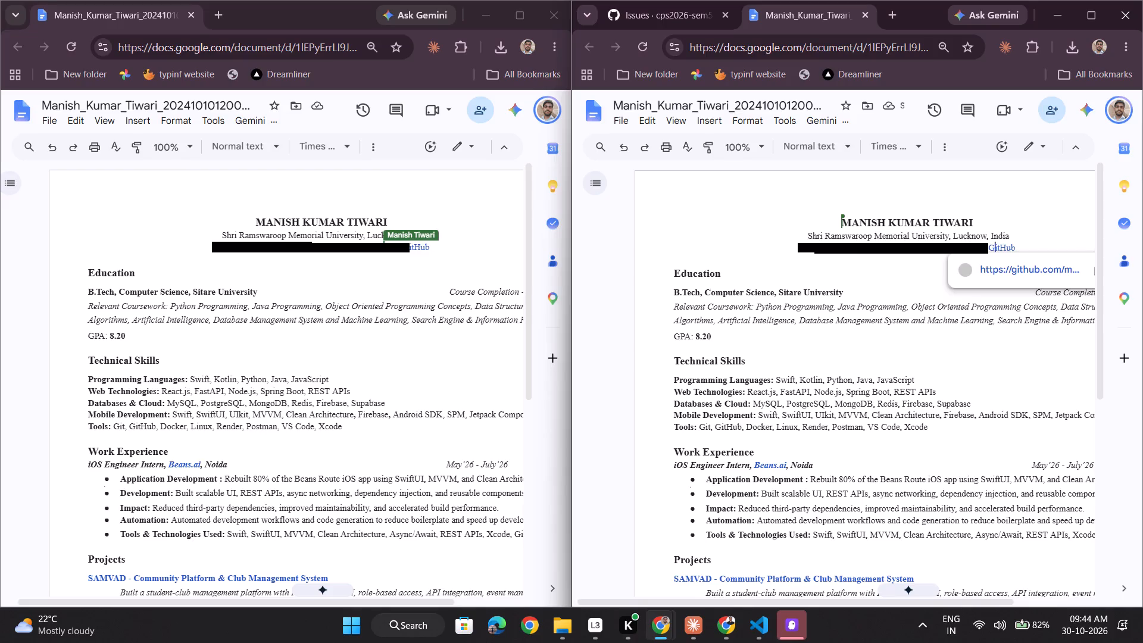
click(766, 296)
scroll(766, 296, down, 1)
click(732, 319)
scroll(732, 319, down, 1)
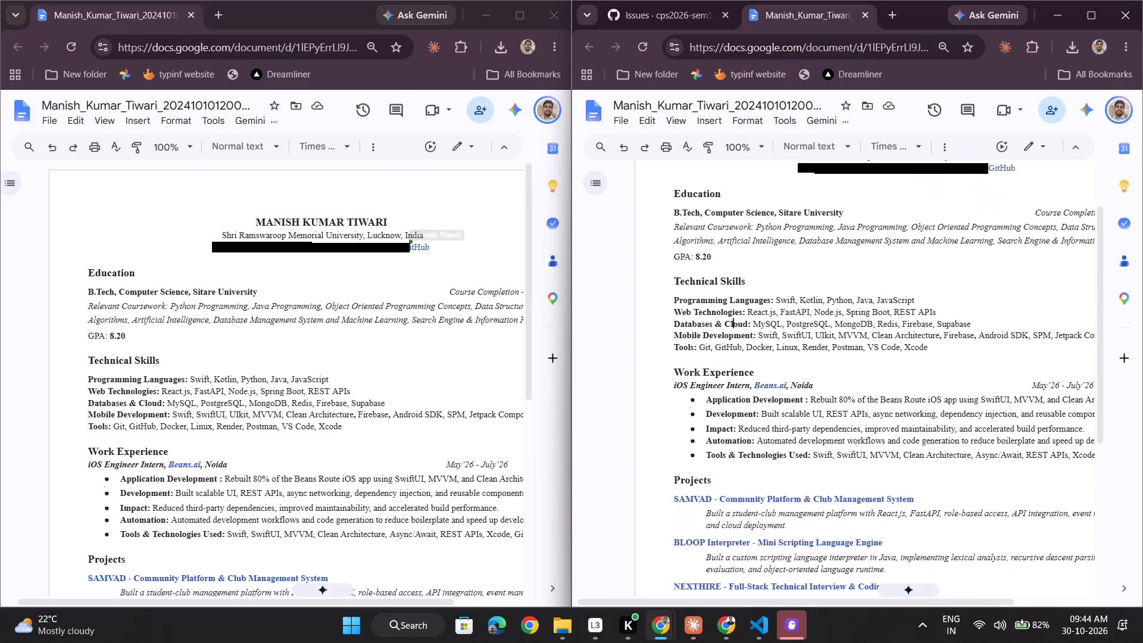
scroll(732, 319, down, 1)
scroll(324, 355, down, 1)
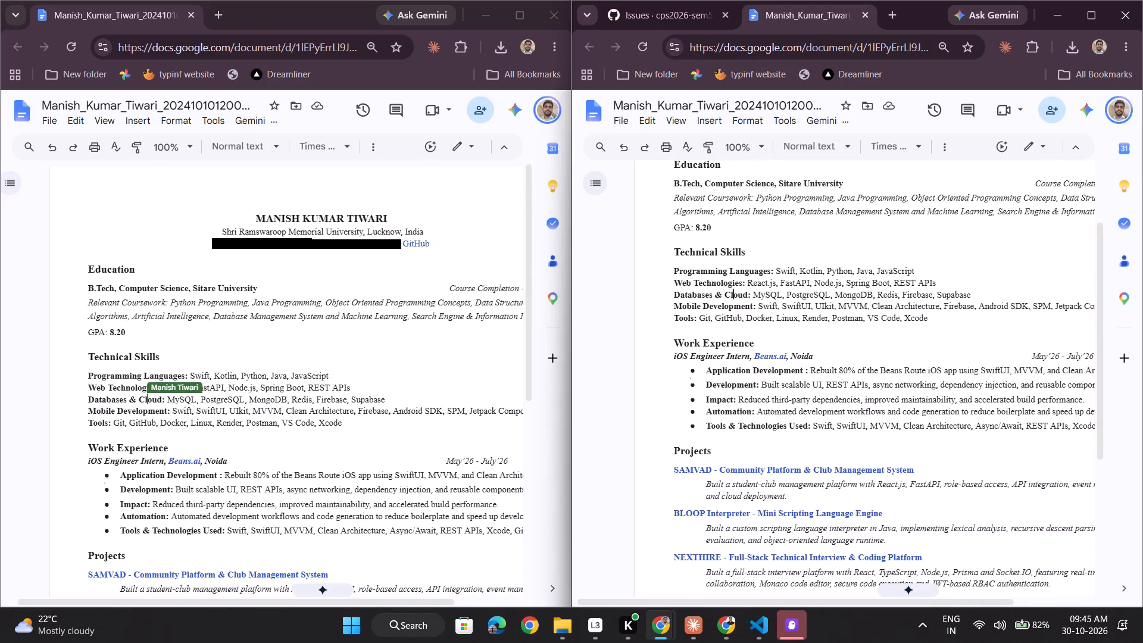
scroll(324, 355, down, 1)
scroll(324, 355, left, 1)
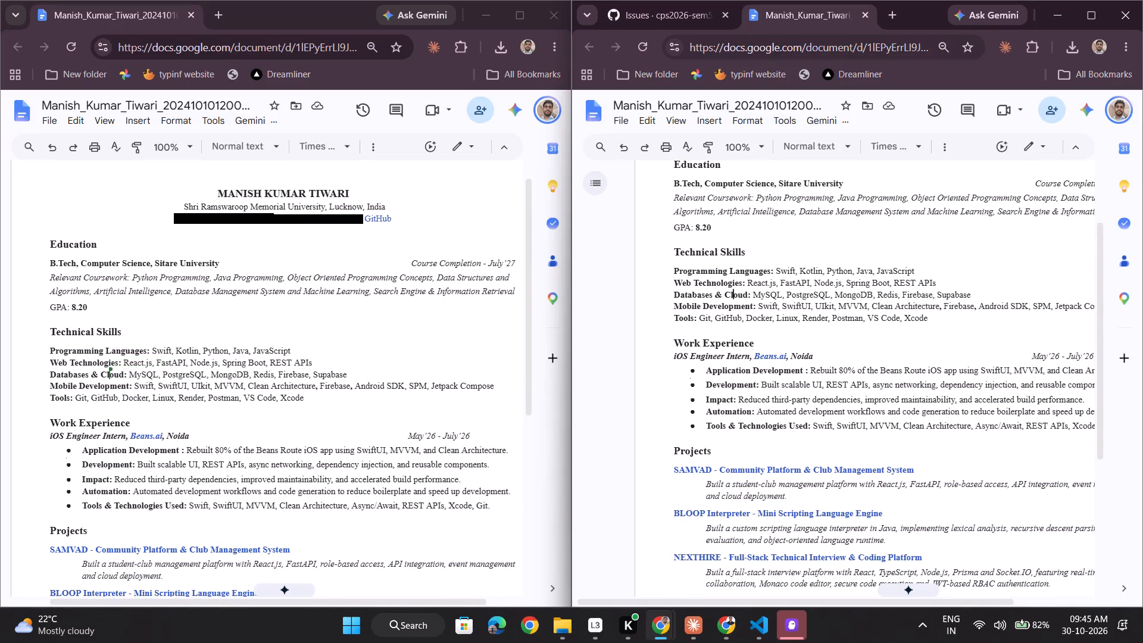
Close the second window's duplicate resume tab and tile the work-profile window with the updated resume beside the GitHub issues window.
click(865, 11)
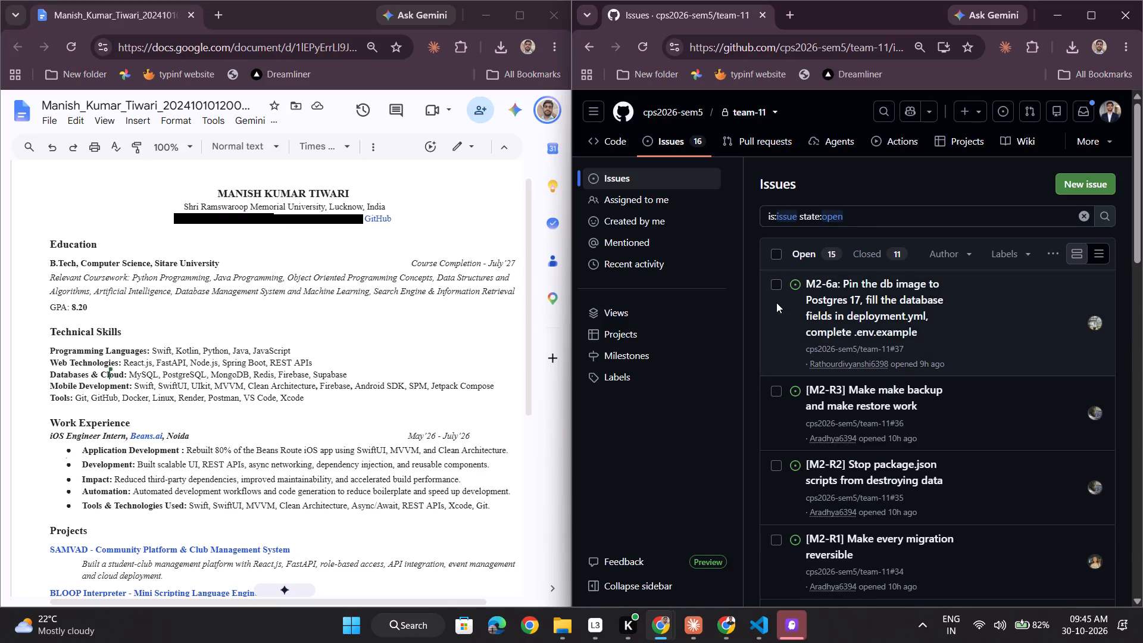
click(724, 559)
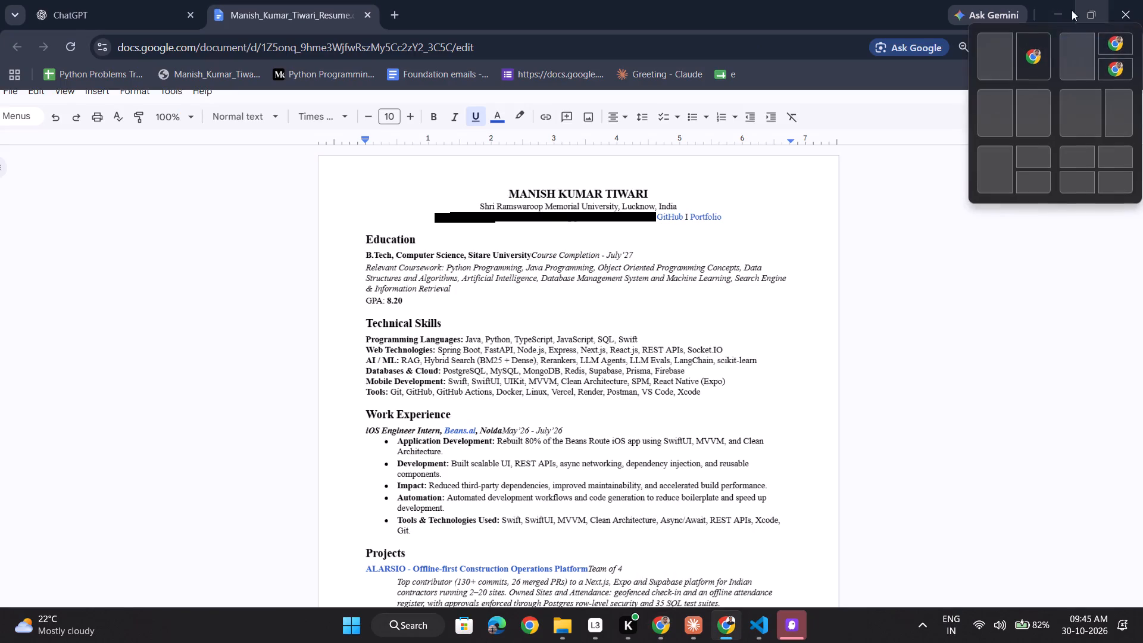
click(1013, 45)
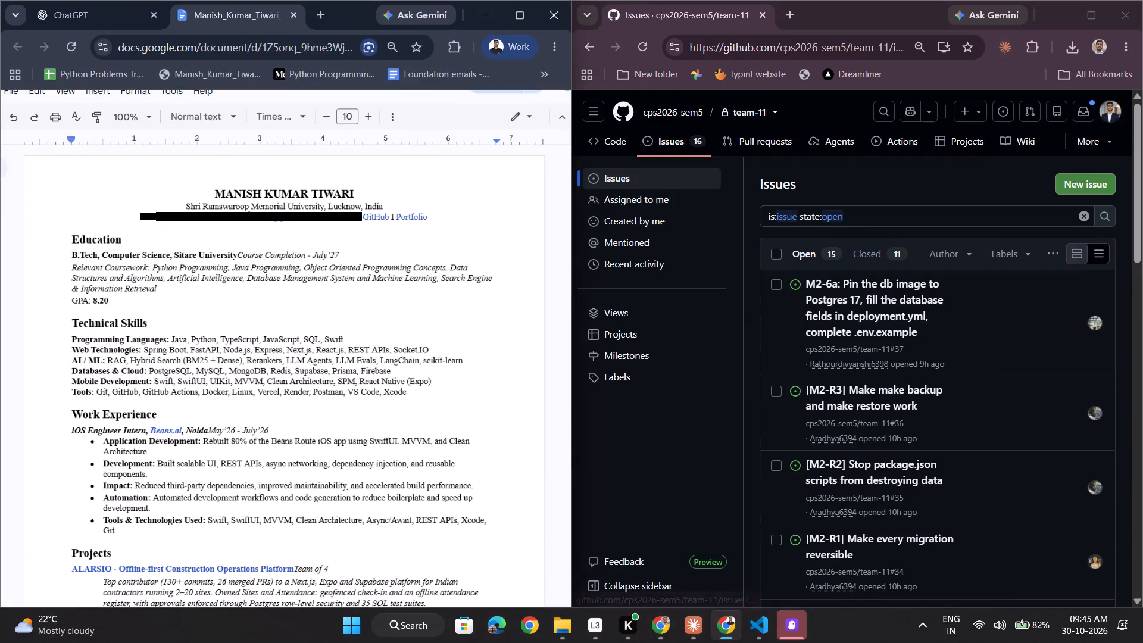
Check the Portfolio link in the header of the updated resume.
click(404, 223)
click(406, 221)
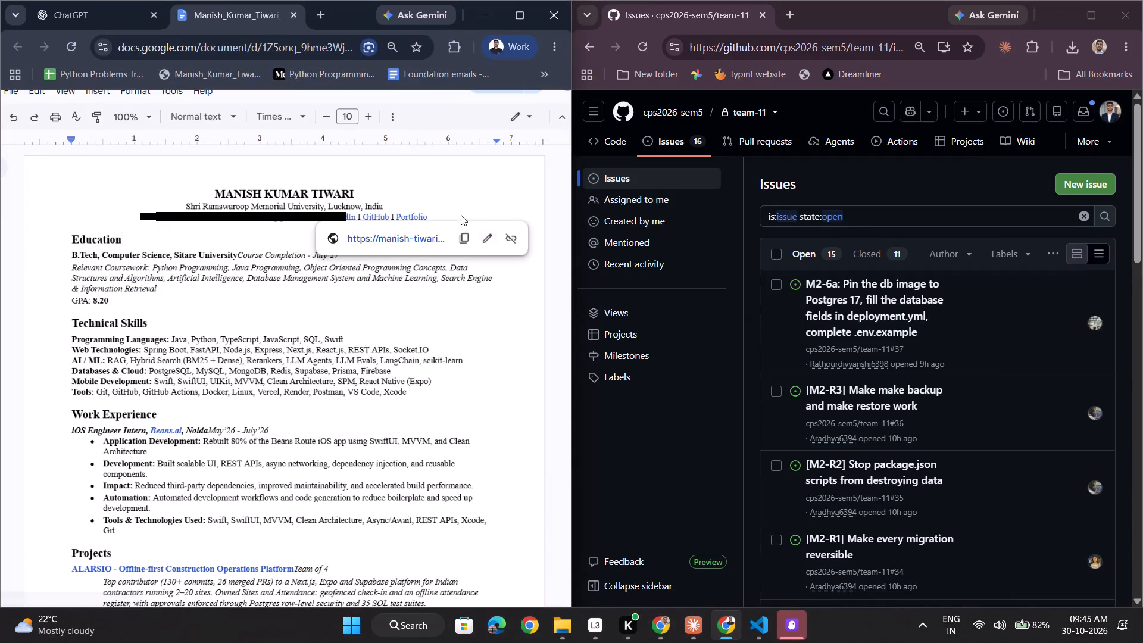
click(448, 202)
click(426, 216)
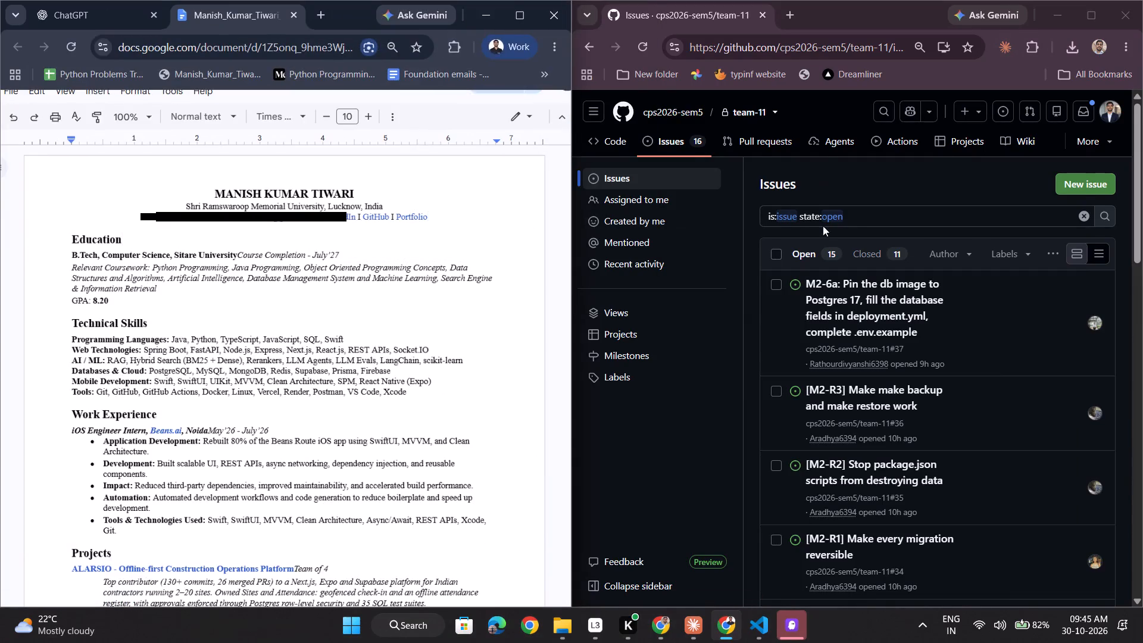
scroll(835, 319, down, 1)
scroll(726, 216, up, 5)
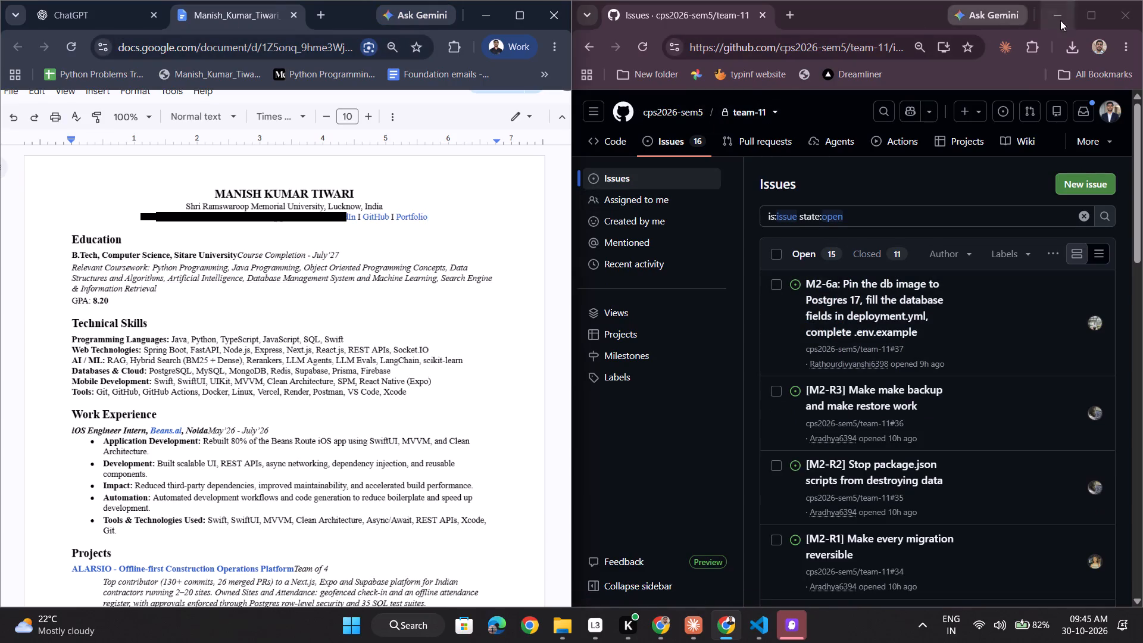
Close the GitHub issues page and place the uploaded resume's window beside the updated resume.
click(760, 13)
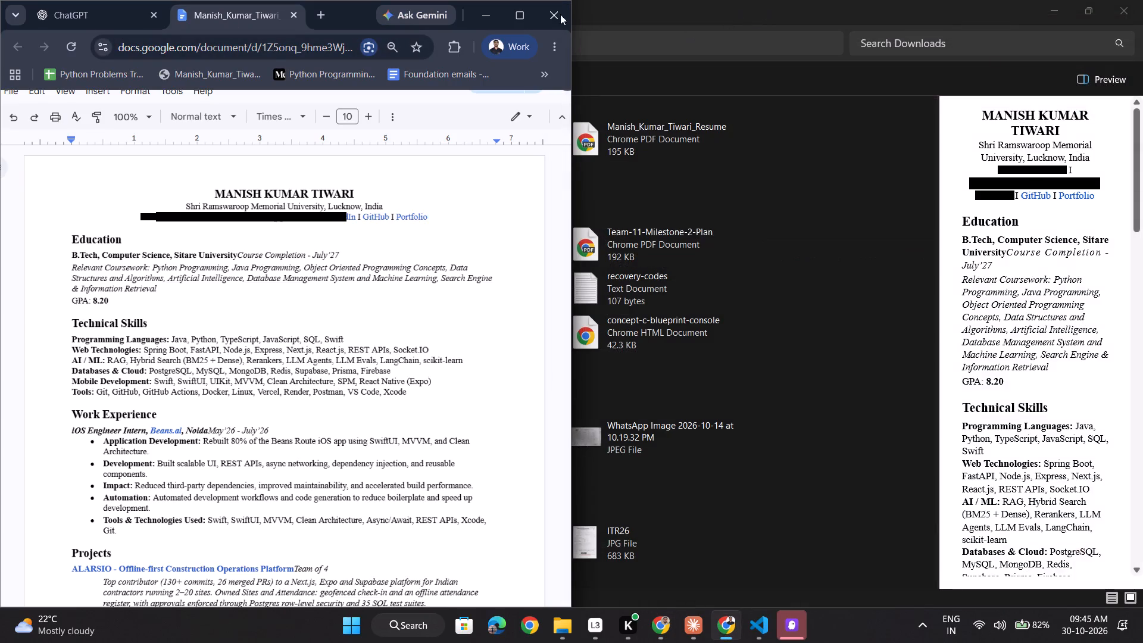
click(507, 61)
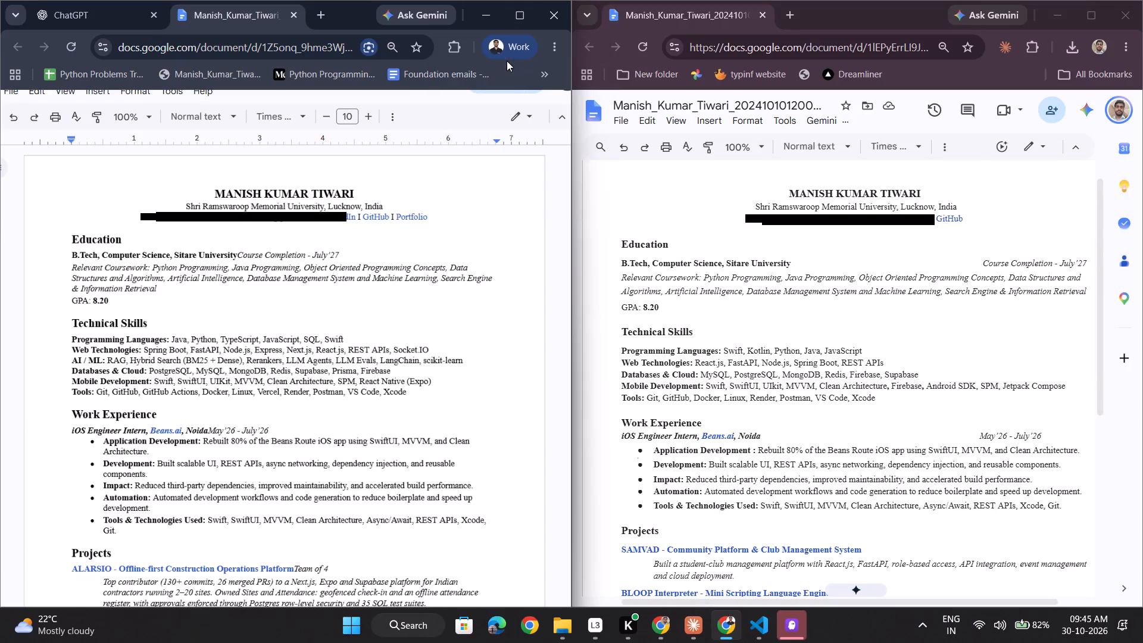
Add "Next.js" after REST APIs at the end of the uploaded resume's Web Technologies line.
scroll(695, 358, down, 1)
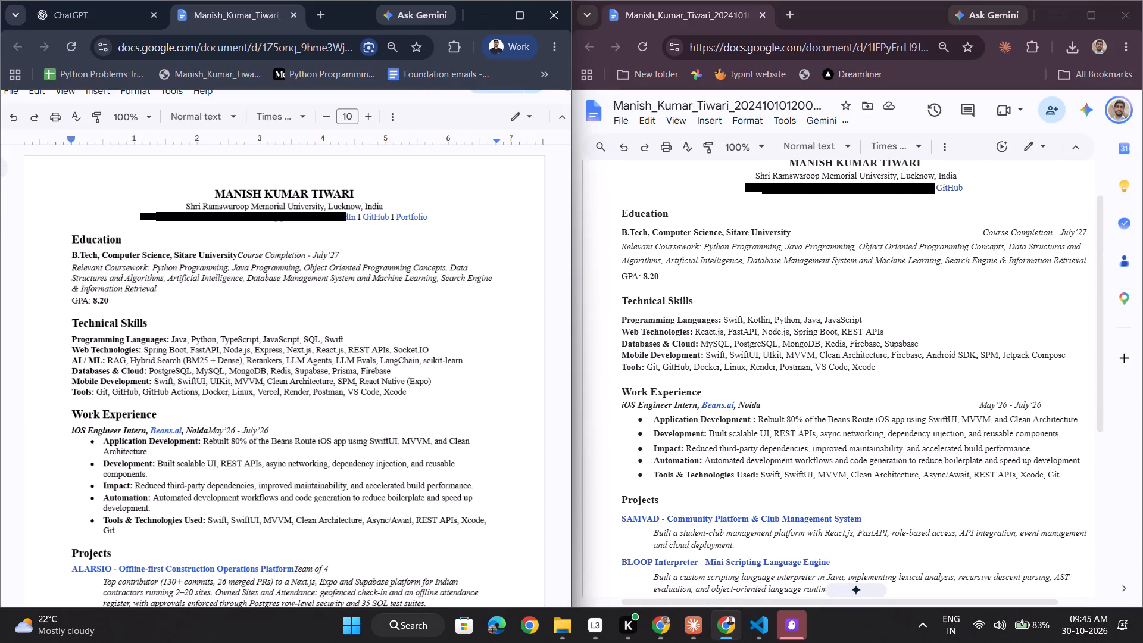
click(771, 304)
scroll(771, 304, down, 1)
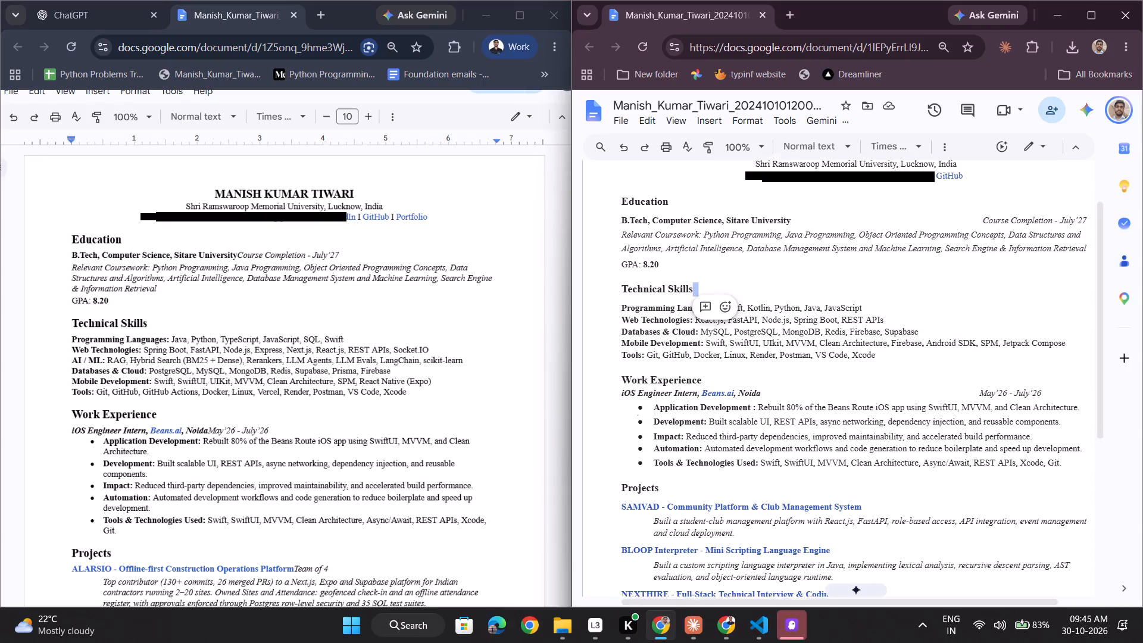
scroll(771, 304, down, 1)
click(334, 457)
scroll(334, 457, down, 1)
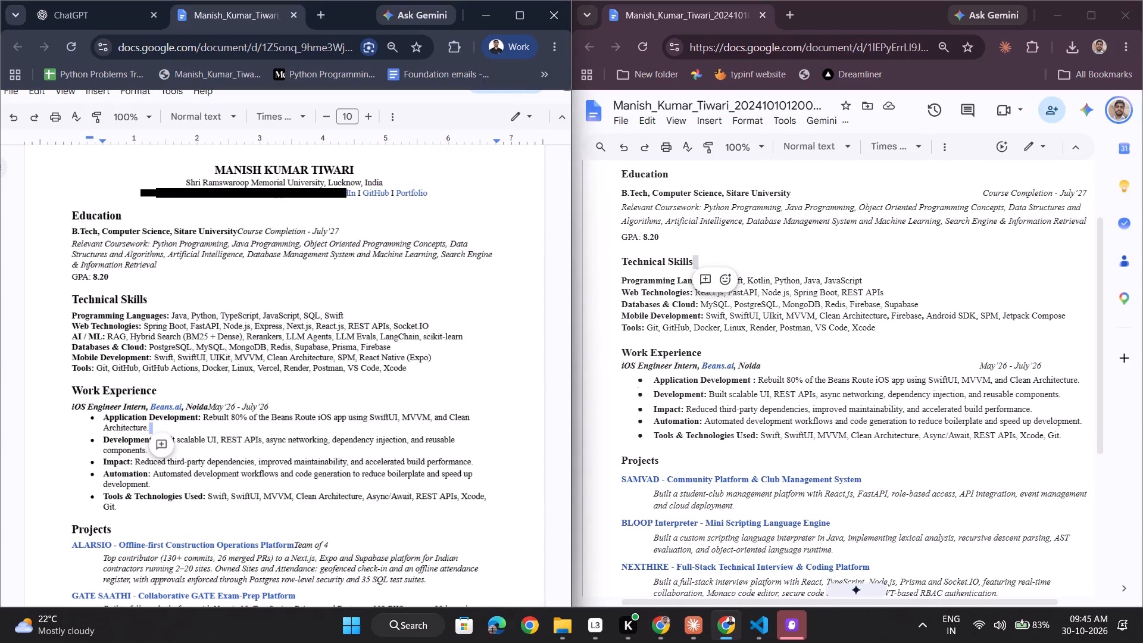
click(649, 326)
click(665, 293)
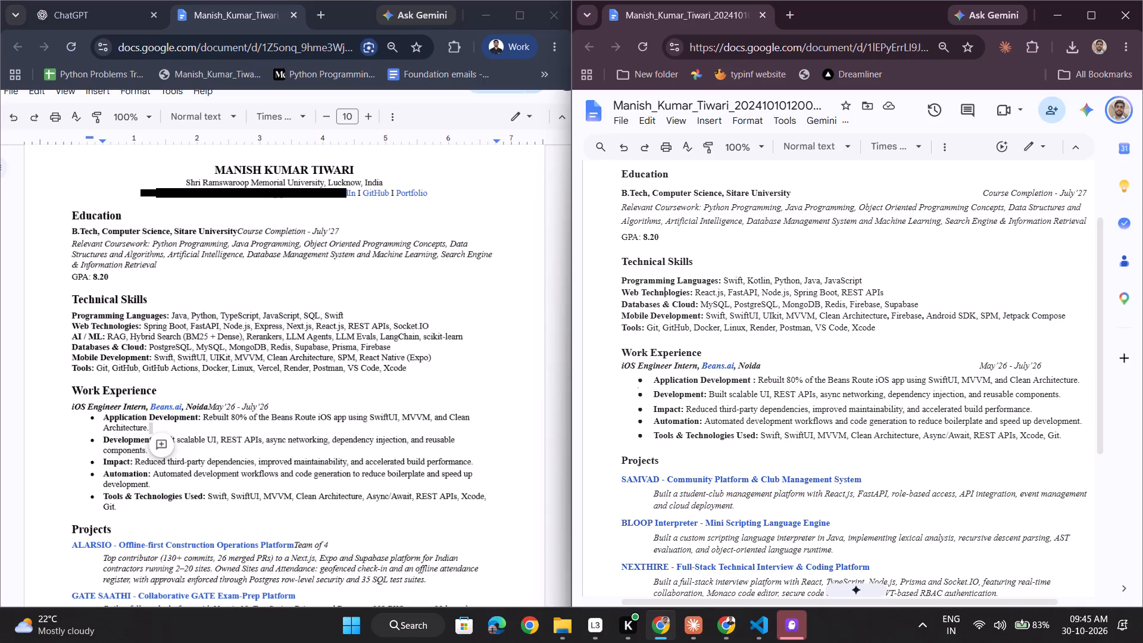
click(896, 290)
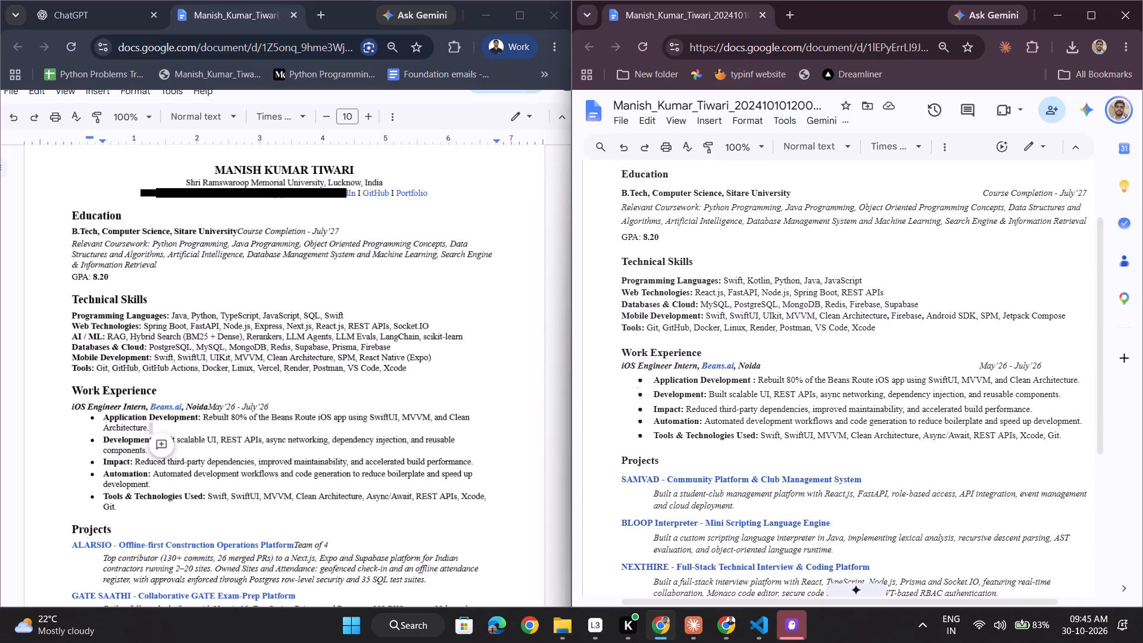
text(, next.js)
click(894, 289)
key(BackSpace)
key(shift+n)
Delete "Swift, " from the start of the Mobile Development list in the uploaded resume.
scroll(601, 336, left, 1)
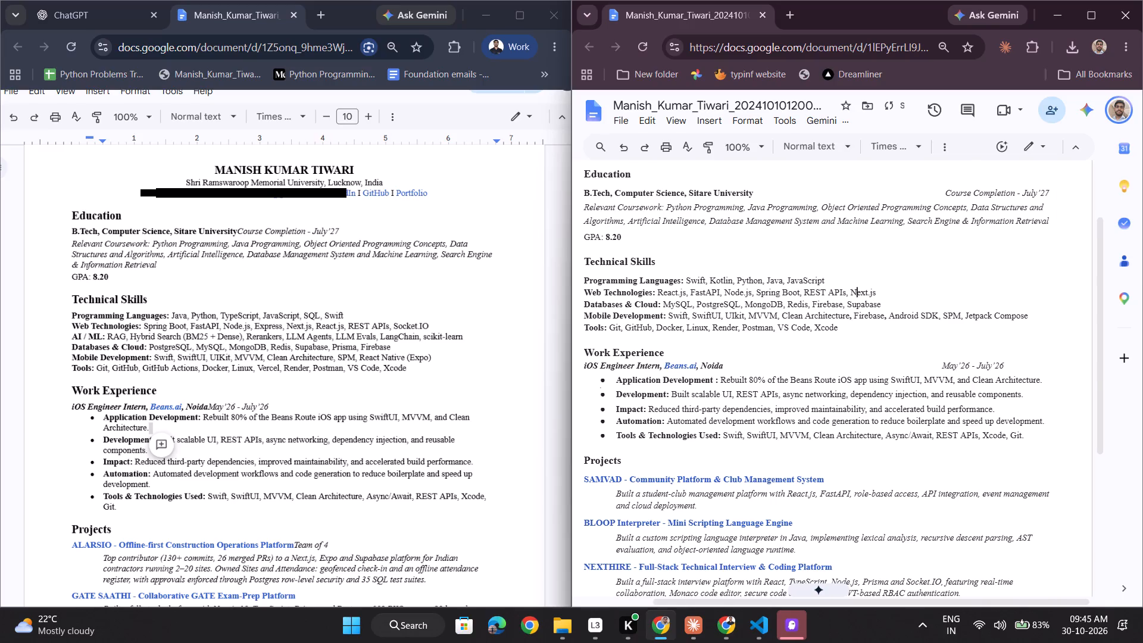
scroll(304, 323, down, 1)
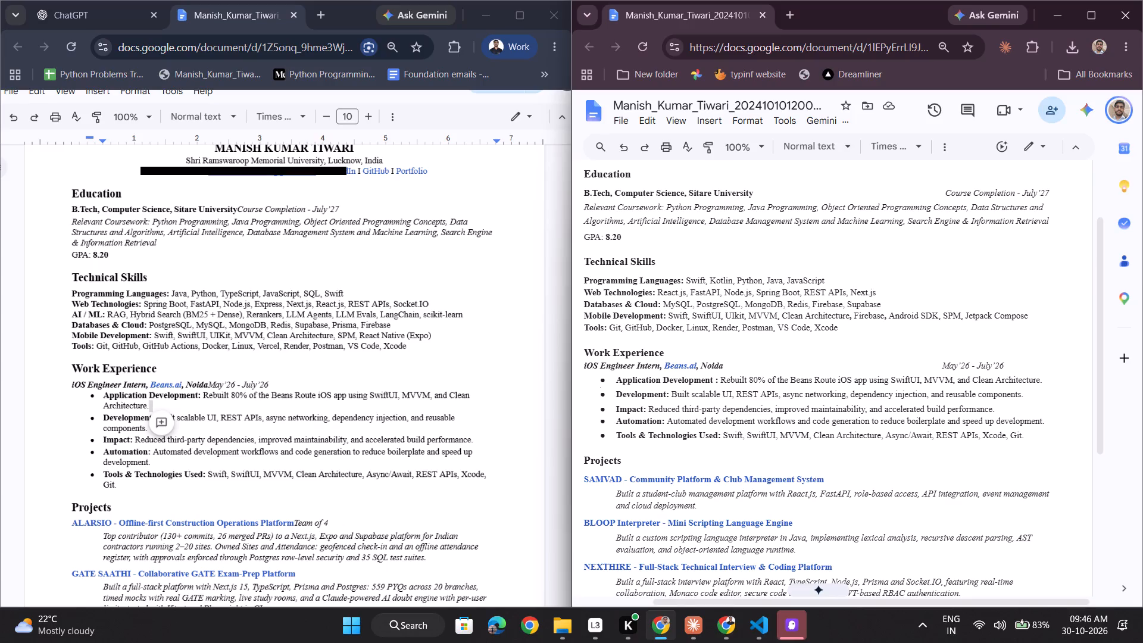
click(688, 316)
click(693, 314)
key(BackSpace)
key(BackSpace)
key(BackSpace)
key(BackSpace)
key(BackSpace)
key(BackSpace)
key(BackSpace)
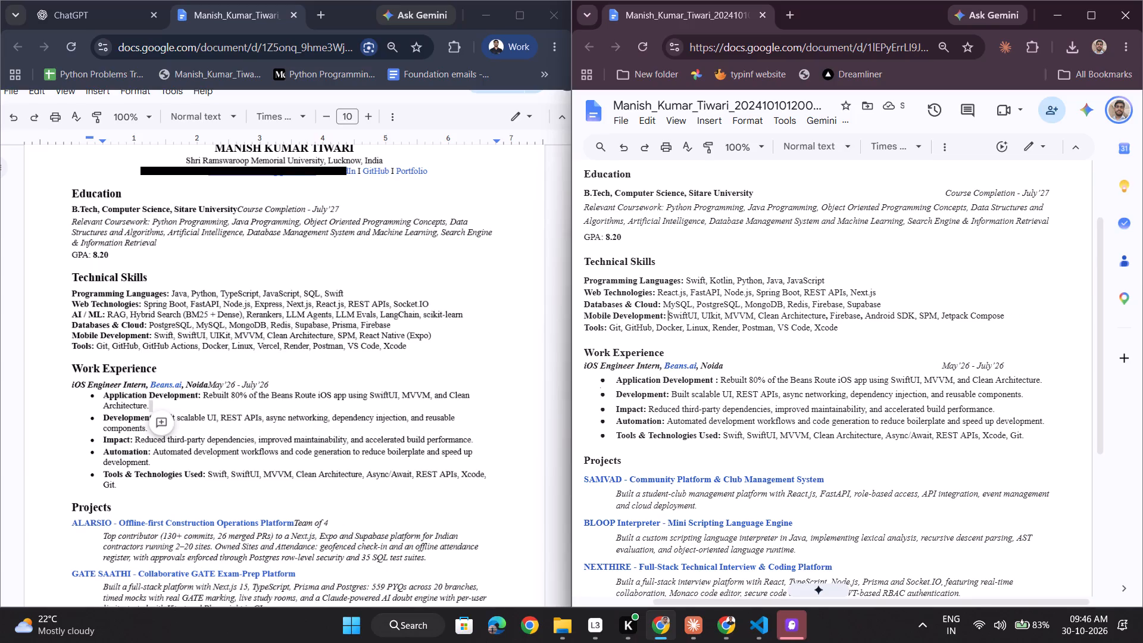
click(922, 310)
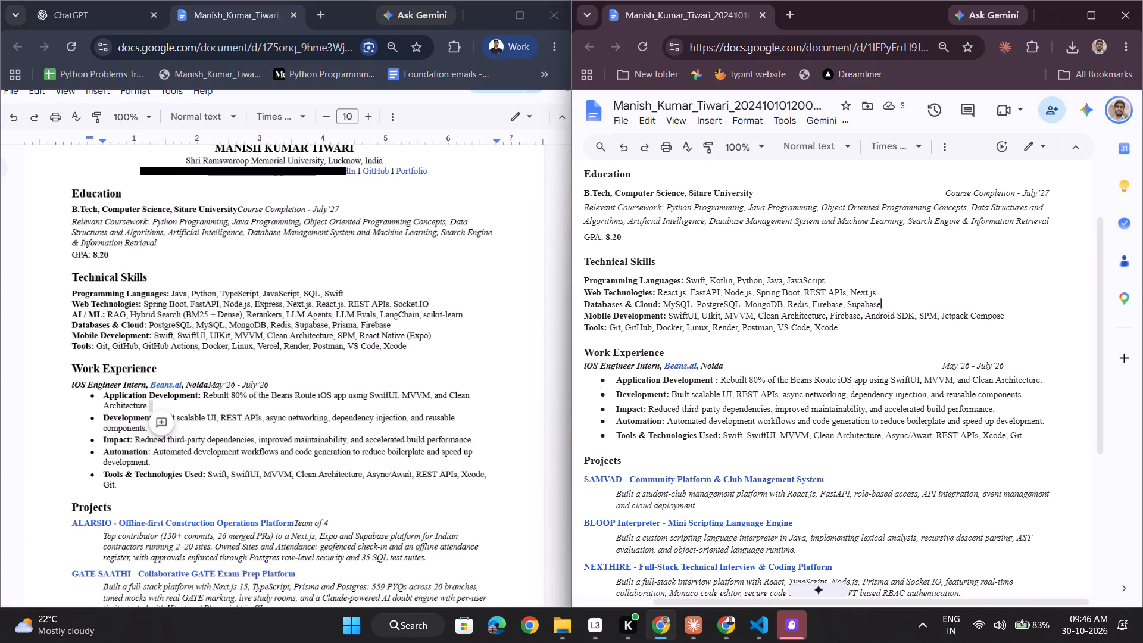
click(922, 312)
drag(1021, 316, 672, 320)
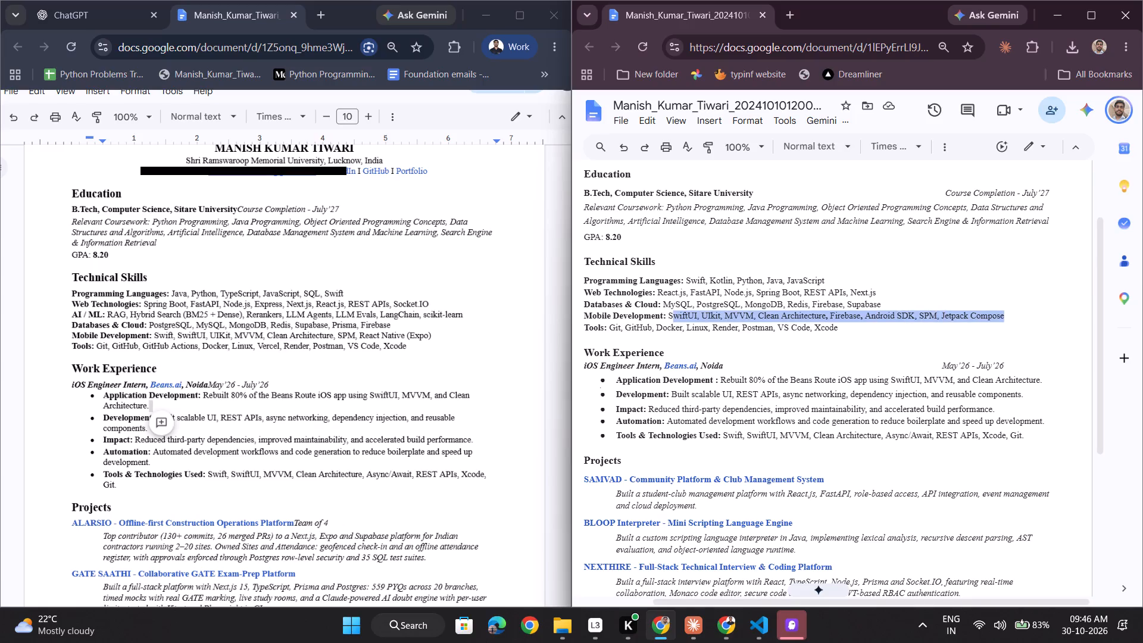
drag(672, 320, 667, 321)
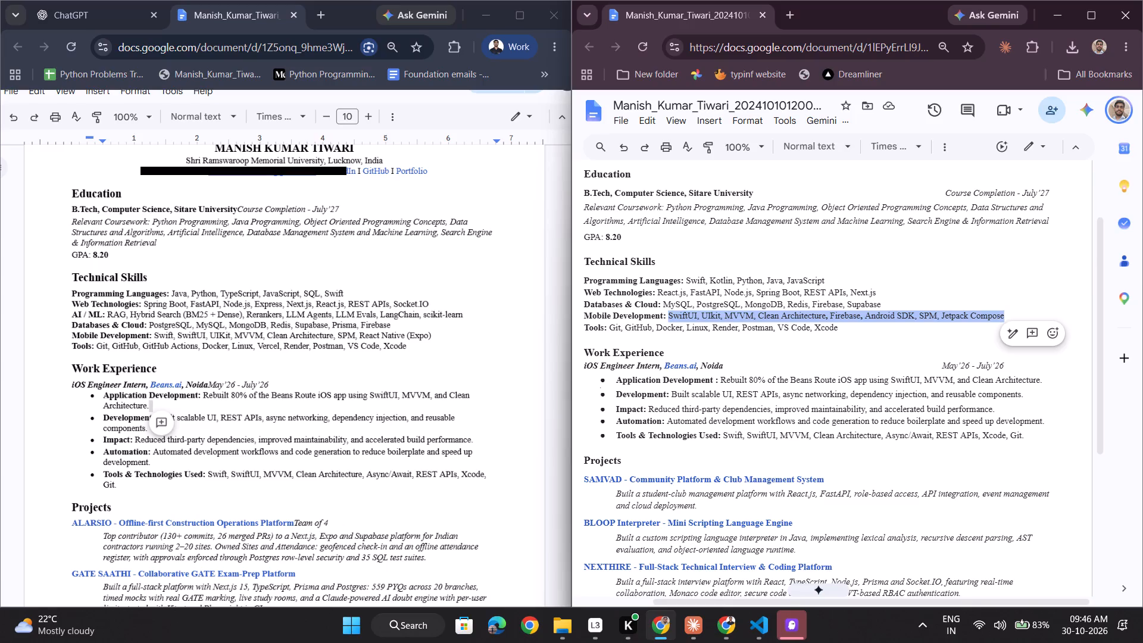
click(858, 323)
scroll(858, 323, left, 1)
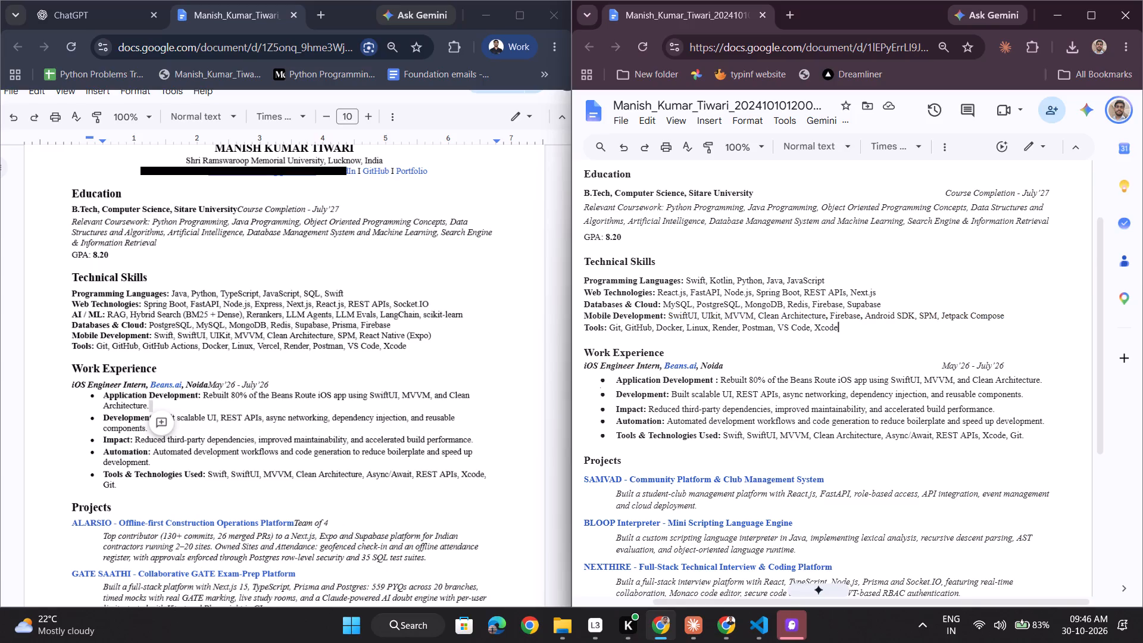
Duplicate the whole Databases & Cloud line onto a new line directly beneath it in Technical Skills.
drag(891, 304, 608, 304)
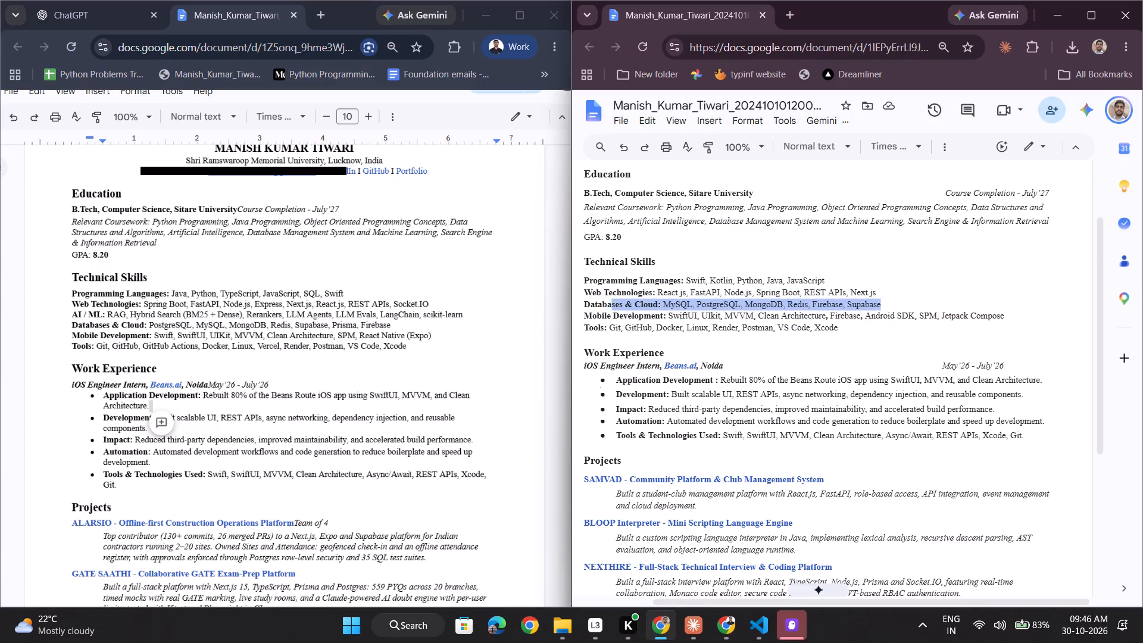
drag(608, 304, 584, 310)
key(ctrl+c)
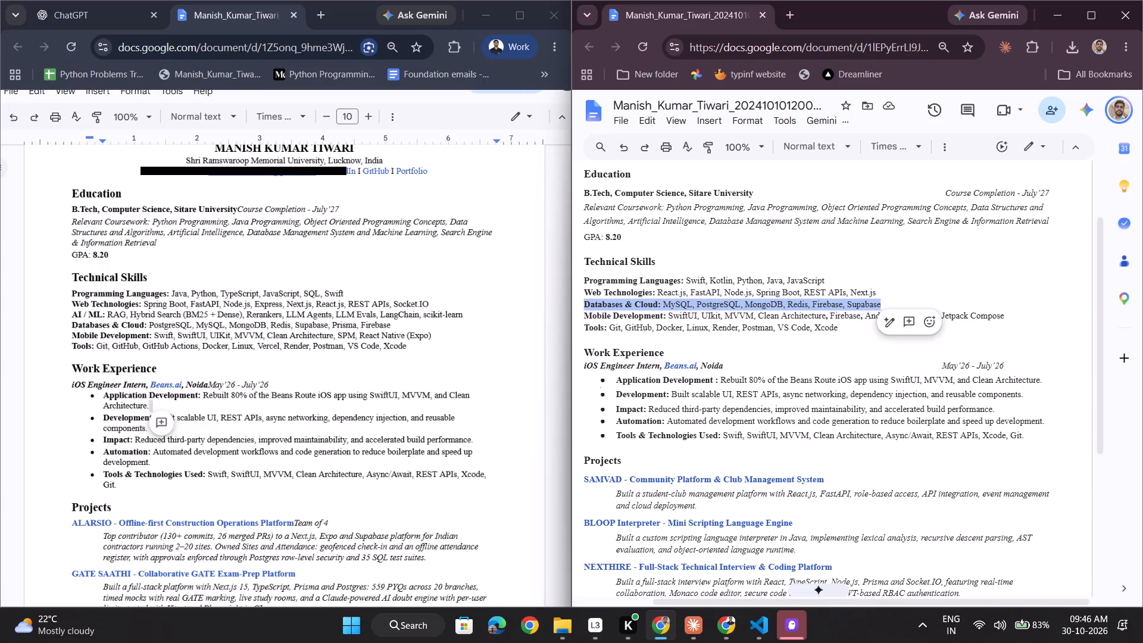
click(886, 305)
key(Return)
key(ctrl+v)
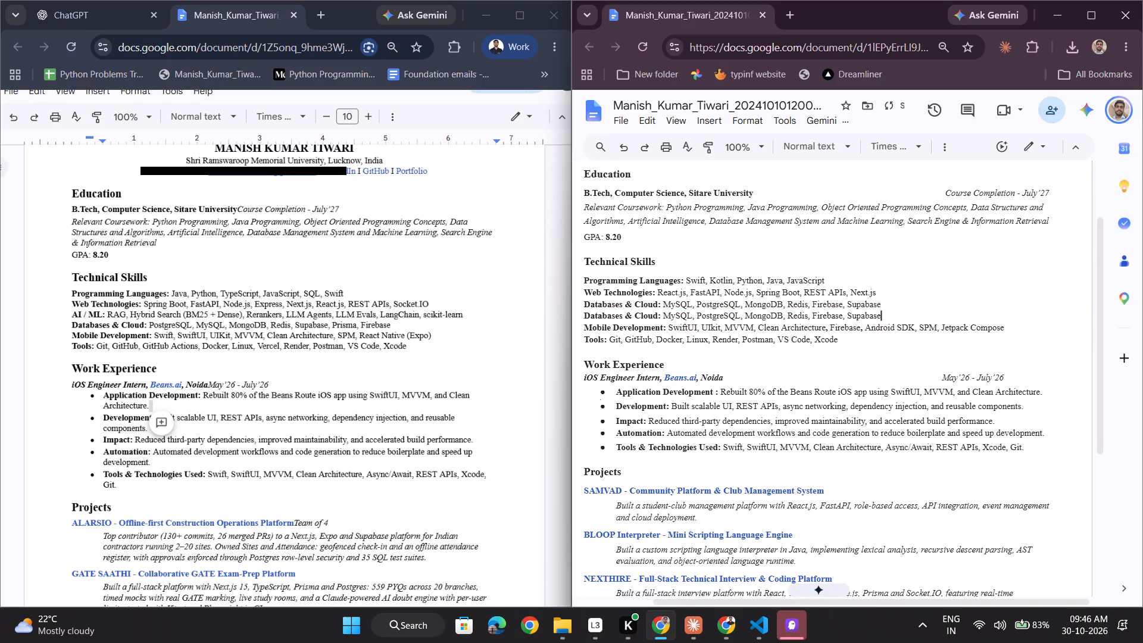
Replace the label "Databases & Cloud" on the duplicated Technical Skills line with "AI/ML", keeping the colon.
click(656, 314)
key(BackSpace)
key(BackSpace)
key(BackSpace)
key(BackSpace)
key(BackSpace)
key(BackSpace)
key(BackSpace)
key(BackSpace)
key(BackSpace)
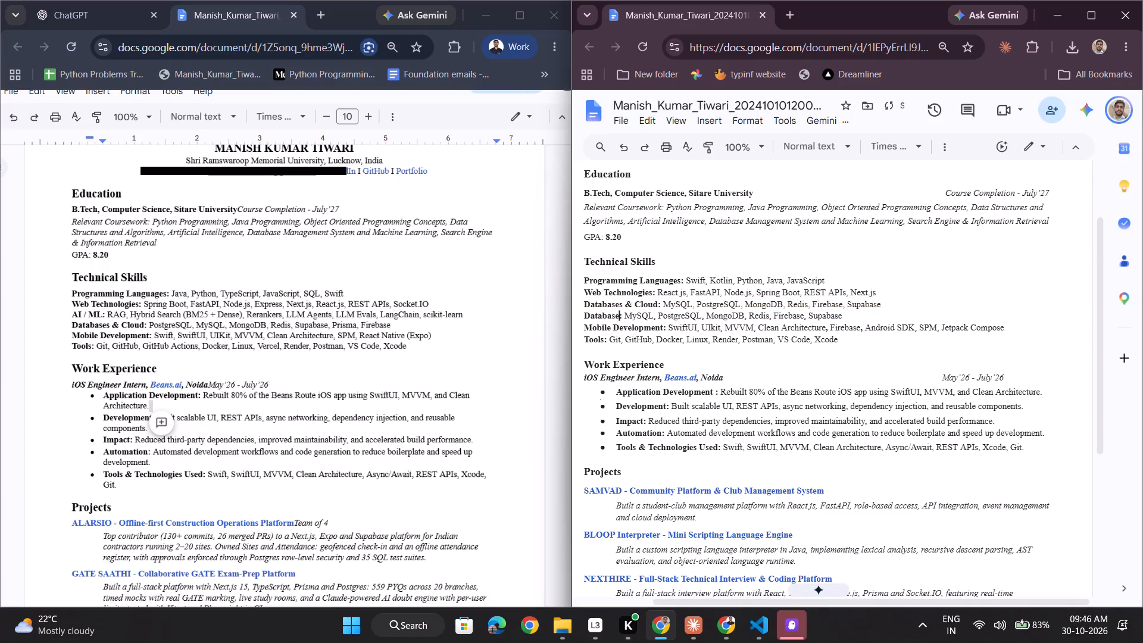
key(BackSpace)
key(BackSpace)
key(BackSpace)
key(BackSpace)
key(BackSpace)
key(BackSpace)
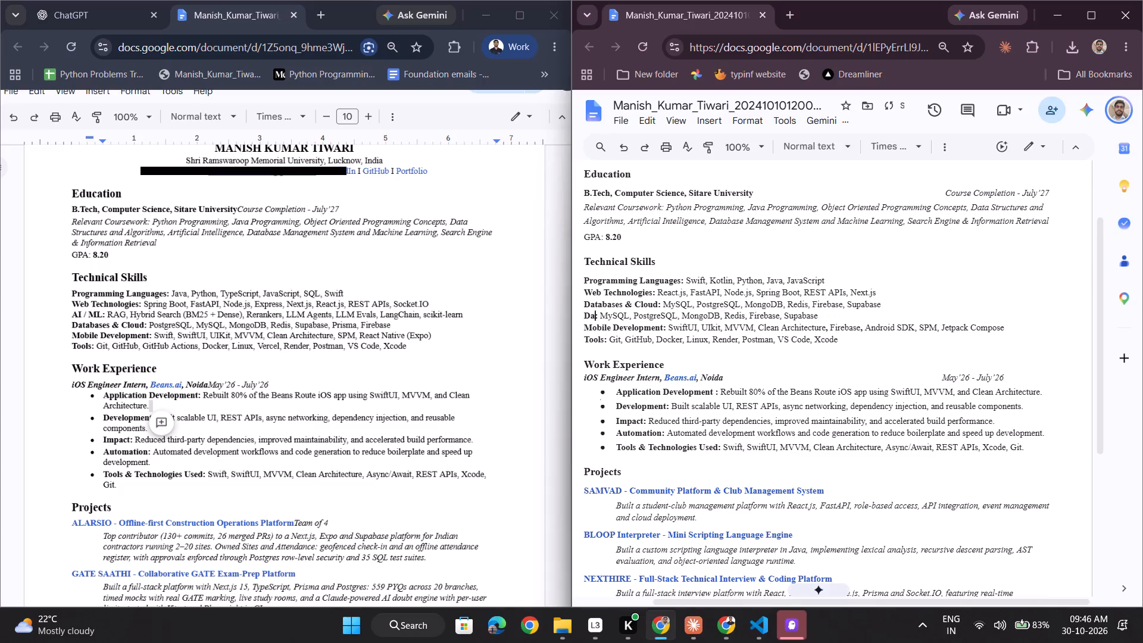
key(BackSpace)
key(BackSpace)
text(AI)
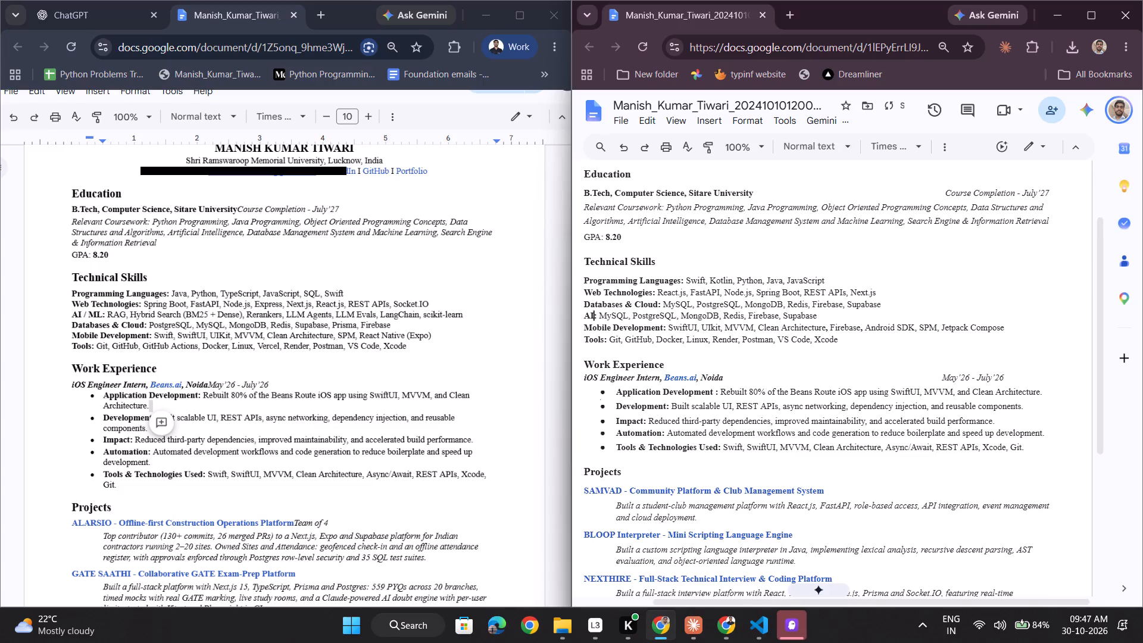
text(/ML)
key(space)
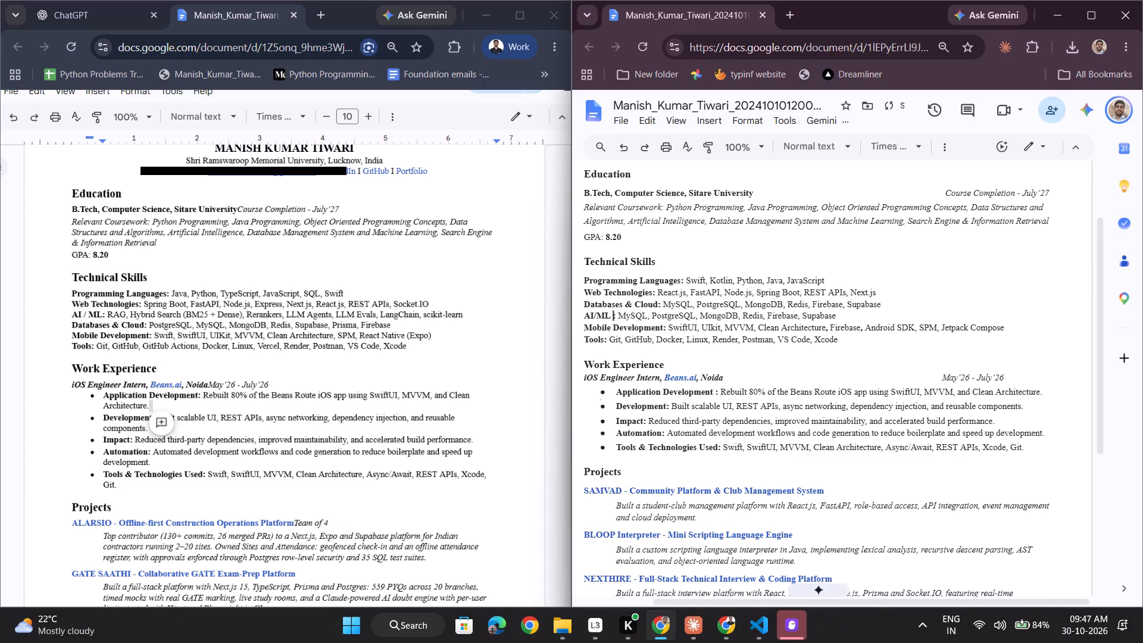
key(BackSpace)
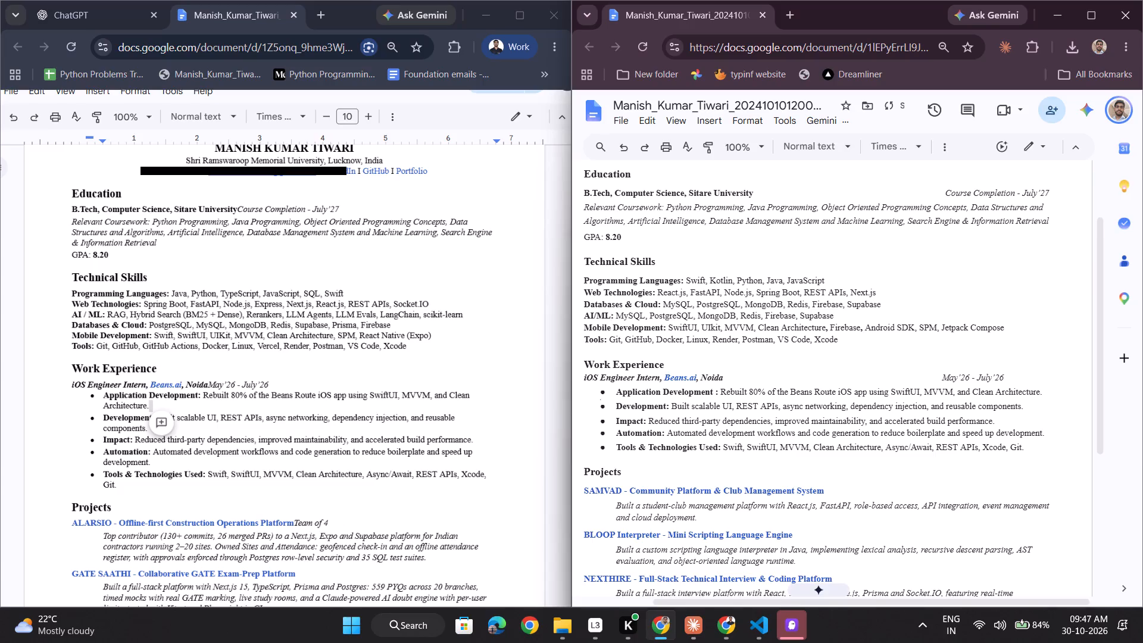
Replace "MySQL" with "RAG" as the first item of the uploaded resume's AI/ML line.
click(638, 317)
key(Right)
key(BackSpace)
key(BackSpace)
key(BackSpace)
key(BackSpace)
key(BackSpace)
text(RAG)
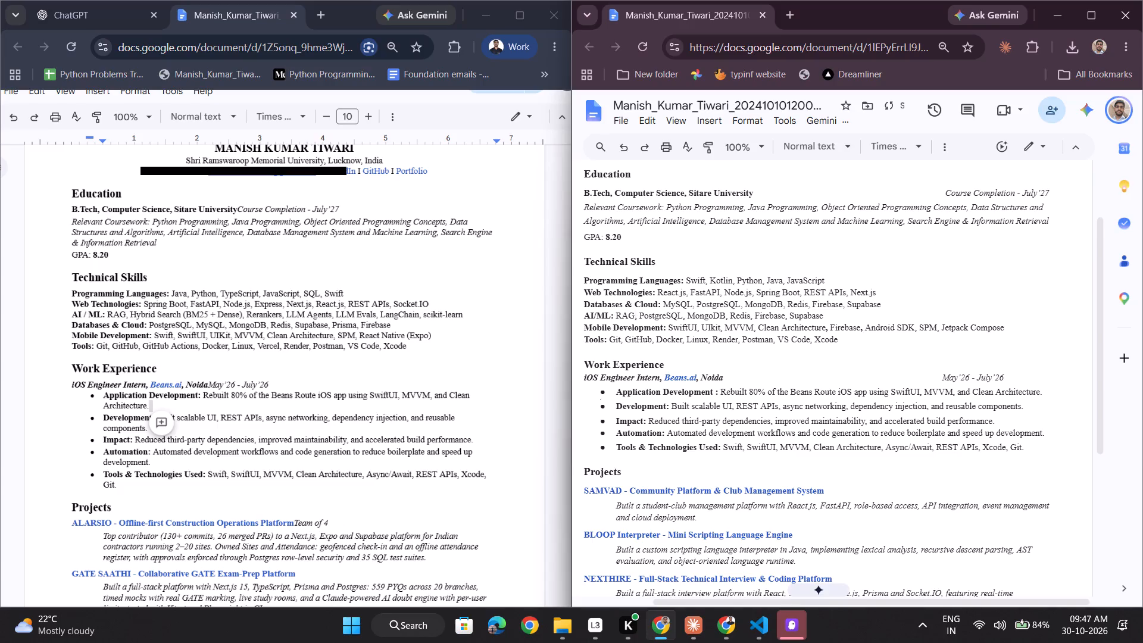
Replace "PostgreSQL" with "Hybrid Search" in the AI/ML line.
key(Right)
key(Right)
key(Right)
key(Right)
key(Right)
key(Right)
key(Right)
key(Right)
key(Right)
key(Right)
key(Right)
key(Right)
key(BackSpace)
key(BackSpace)
key(BackSpace)
key(BackSpace)
key(BackSpace)
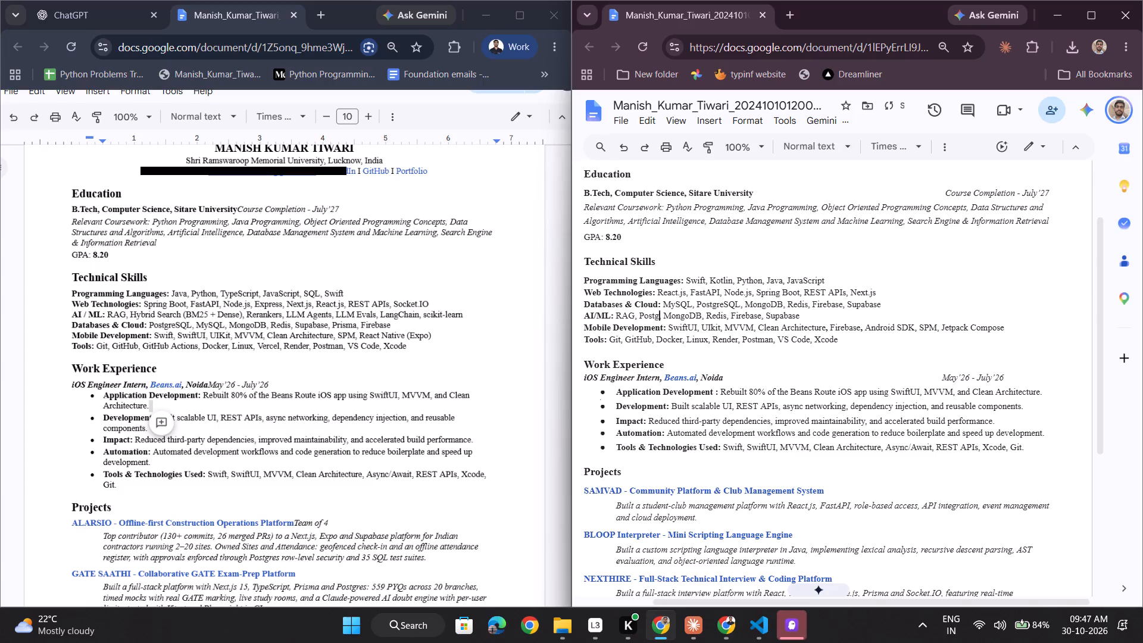
key(BackSpace)
key(BackSpace)
key(BackSpace)
key(BackSpace)
key(BackSpace)
text(Hybrid Search)
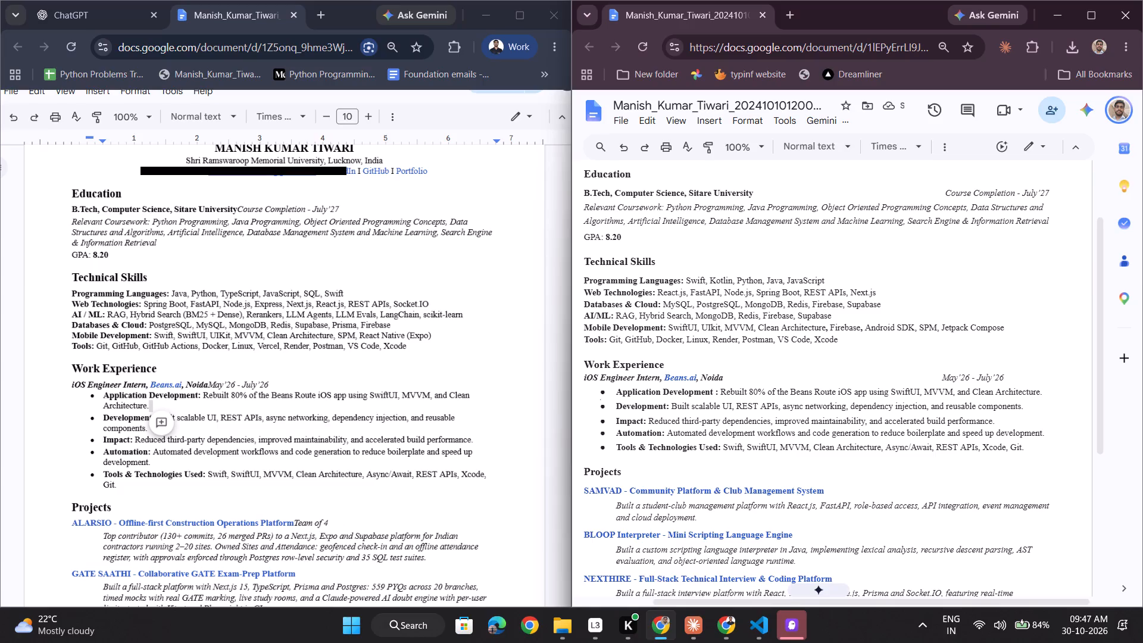
Replace "MongoDB" with "Rerankers" in the AI/ML line.
key(Right)
key(Right)
key(Right)
key(Right)
key(Right)
key(Right)
key(Right)
key(Right)
key(Right)
key(BackSpace)
key(BackSpace)
key(BackSpace)
key(BackSpace)
key(BackSpace)
key(BackSpace)
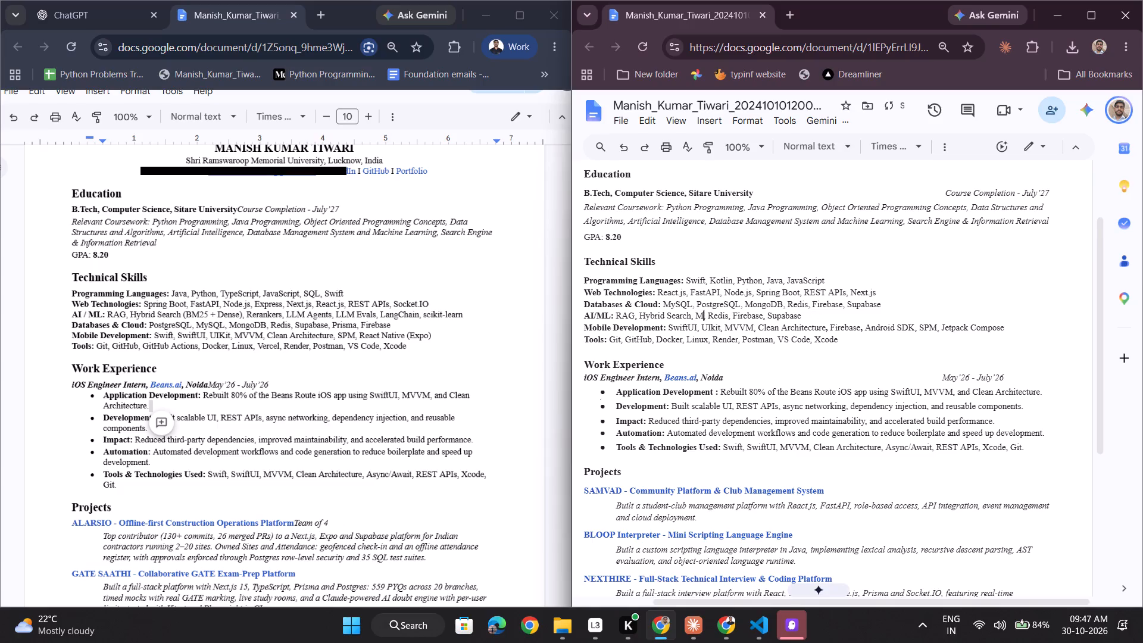
key(BackSpace)
text(Rerankers)
Replace "Redis" with "LLM Agents" in the AI/ML line.
key(Right)
key(Right)
key(Right)
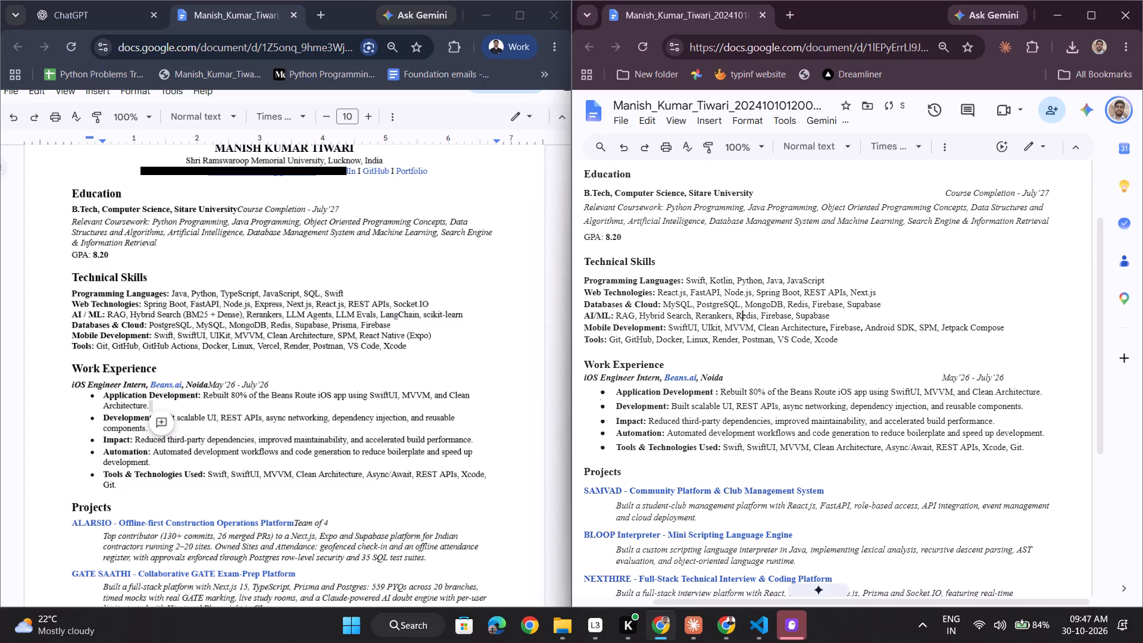
key(Right)
key(Right)
key(Right)
key(Right)
key(BackSpace)
key(BackSpace)
key(BackSpace)
key(BackSpace)
key(BackSpace)
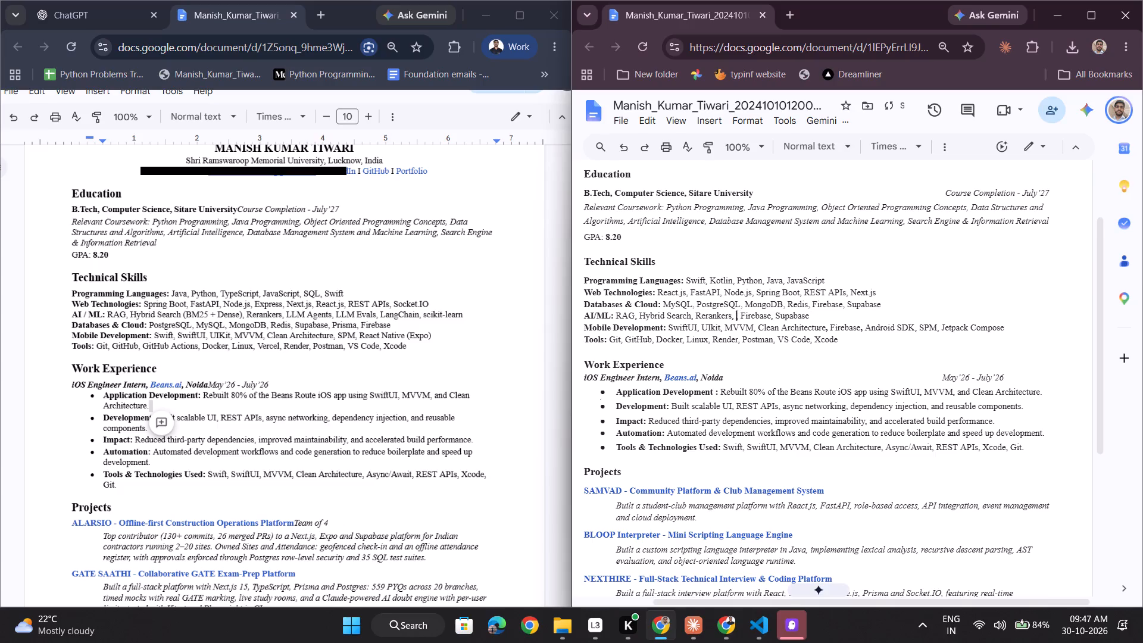
text(LLM Agents)
Replace "Firebase" with "LLM Evals" in the AI/ML line.
key(Right)
key(Right)
key(Right)
key(Right)
key(Right)
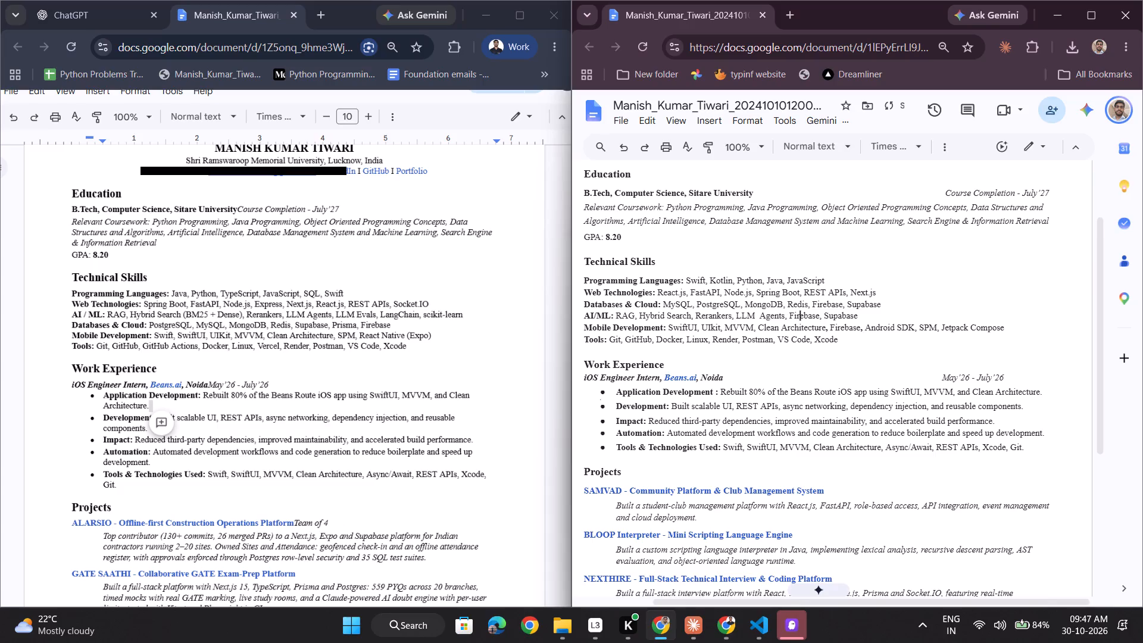
key(Right)
key(Right)
key(Right)
key(Right)
key(Right)
key(BackSpace)
key(BackSpace)
key(BackSpace)
key(BackSpace)
key(BackSpace)
key(BackSpace)
key(BackSpace)
key(BackSpace)
text(LLM Evals)
Replace "Supabase" at the end of the AI/ML line with "LangChain" followed by a comma and space.
key(Right)
key(Right)
key(Right)
key(Right)
key(Right)
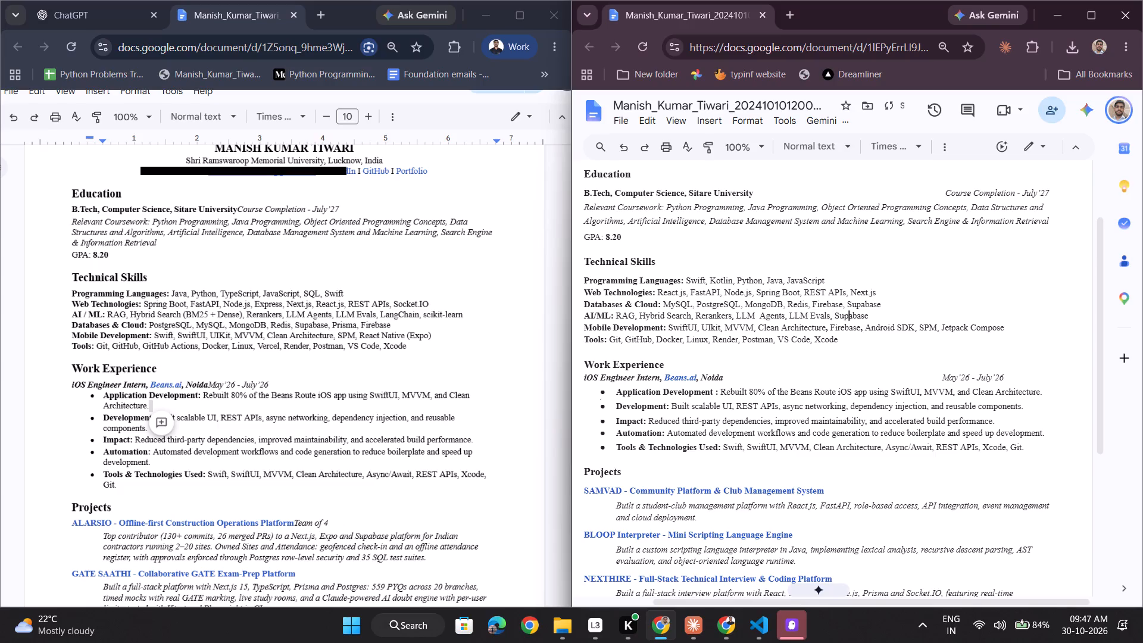
key(Right)
key(Right)
key(Right)
key(Right)
key(Right)
key(BackSpace)
key(BackSpace)
key(BackSpace)
key(BackSpace)
key(BackSpace)
key(BackSpace)
key(BackSpace)
key(BackSpace)
text(Lang)
key(c)
key(BackSpace)
text(Chain,)
key(space)
Add "Pytorch, Scikit-learn" after LangChain at the end of the AI/ML line.
text(Pytorch, Skit)
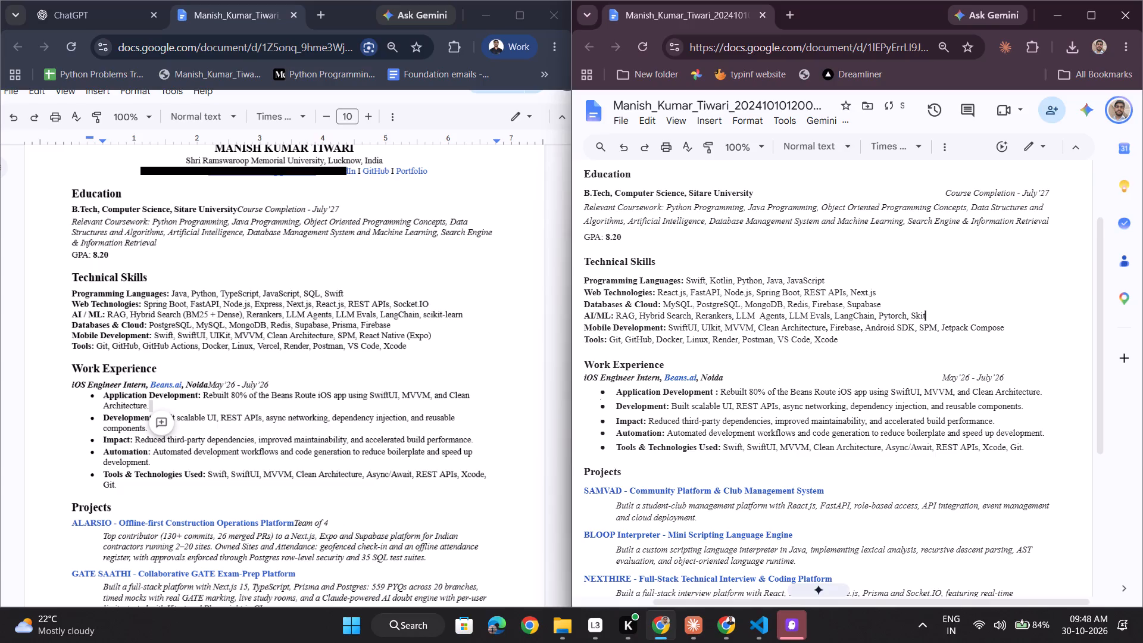
key(BackSpace)
key(BackSpace)
key(BackSpace)
text(cikit-)
text(lean)
key(BackSpace)
text(rn)
Compare the Work Experience, Projects and Scholarships sections of the uploaded resume with the newer version beside it.
scroll(683, 347, down, 1)
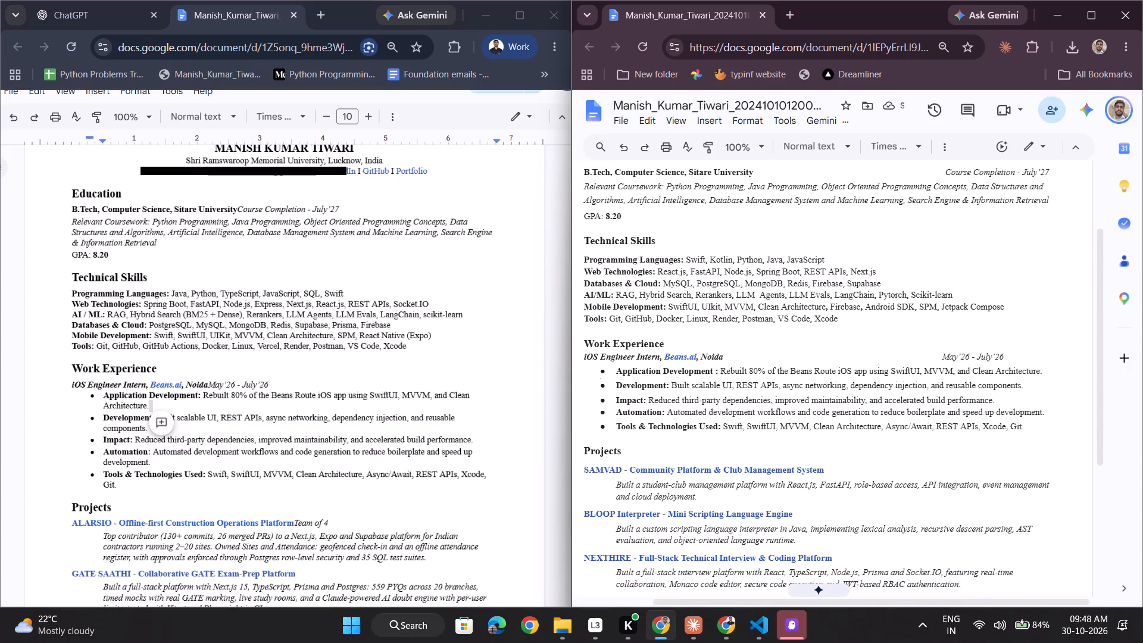
click(727, 261)
scroll(727, 261, down, 1)
scroll(726, 315, down, 1)
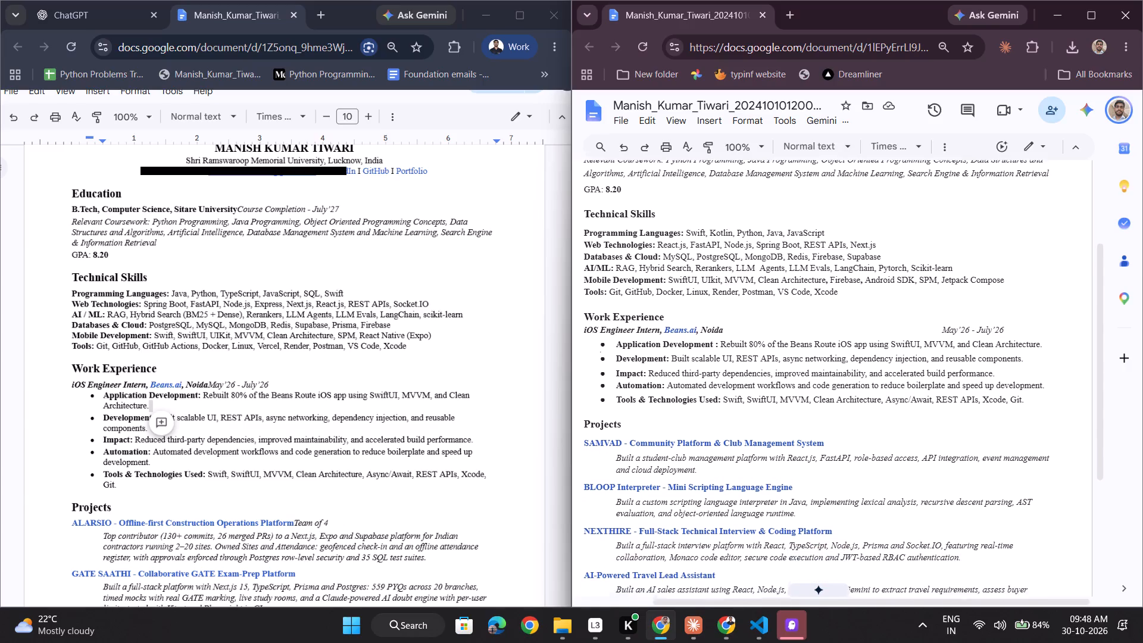
scroll(726, 315, down, 2)
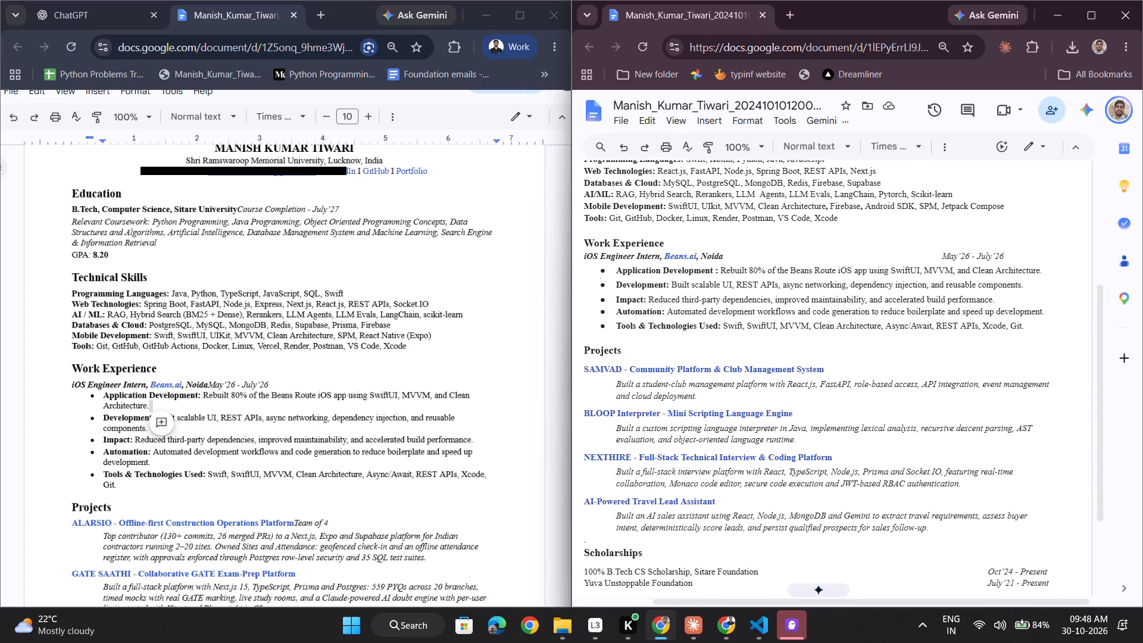
scroll(699, 348, down, 2)
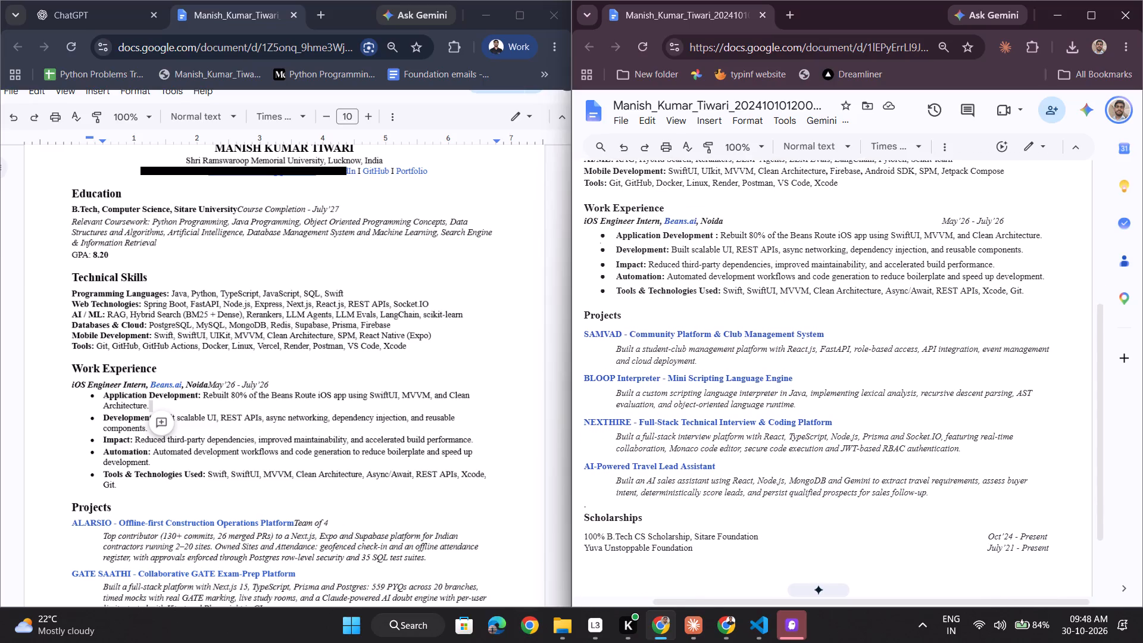
scroll(699, 348, down, 2)
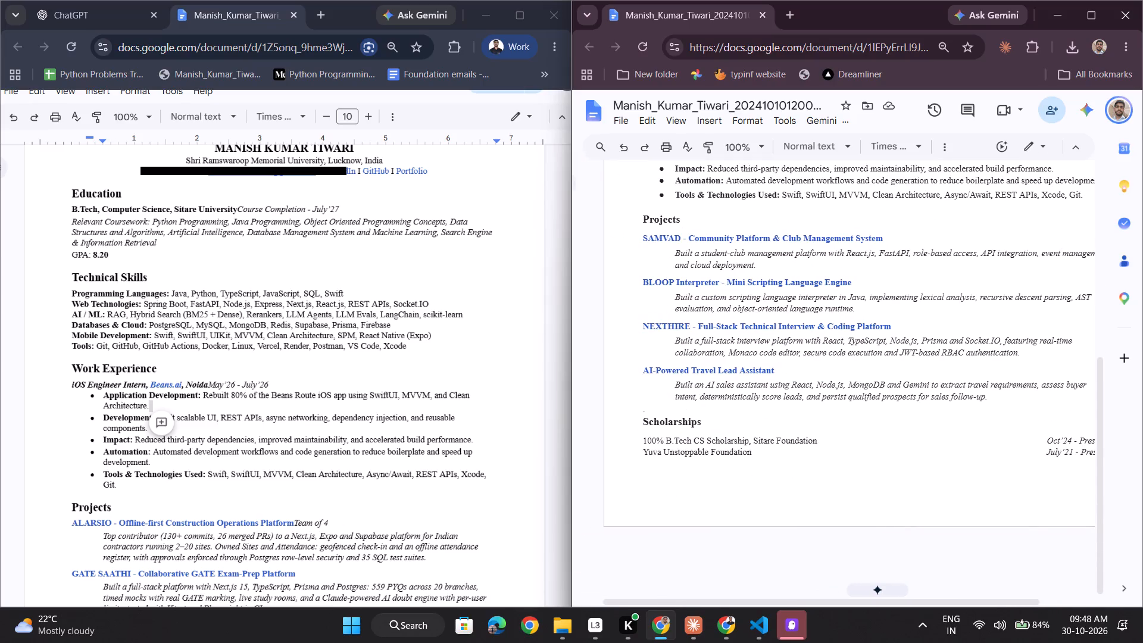
scroll(263, 386, down, 1)
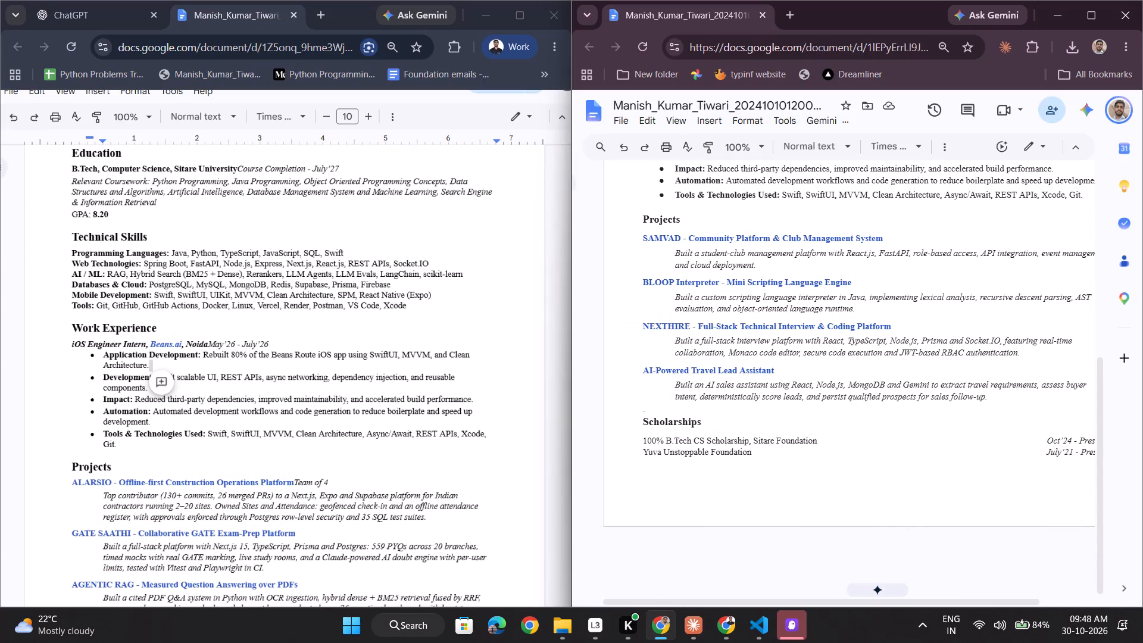
click(277, 386)
scroll(277, 386, down, 1)
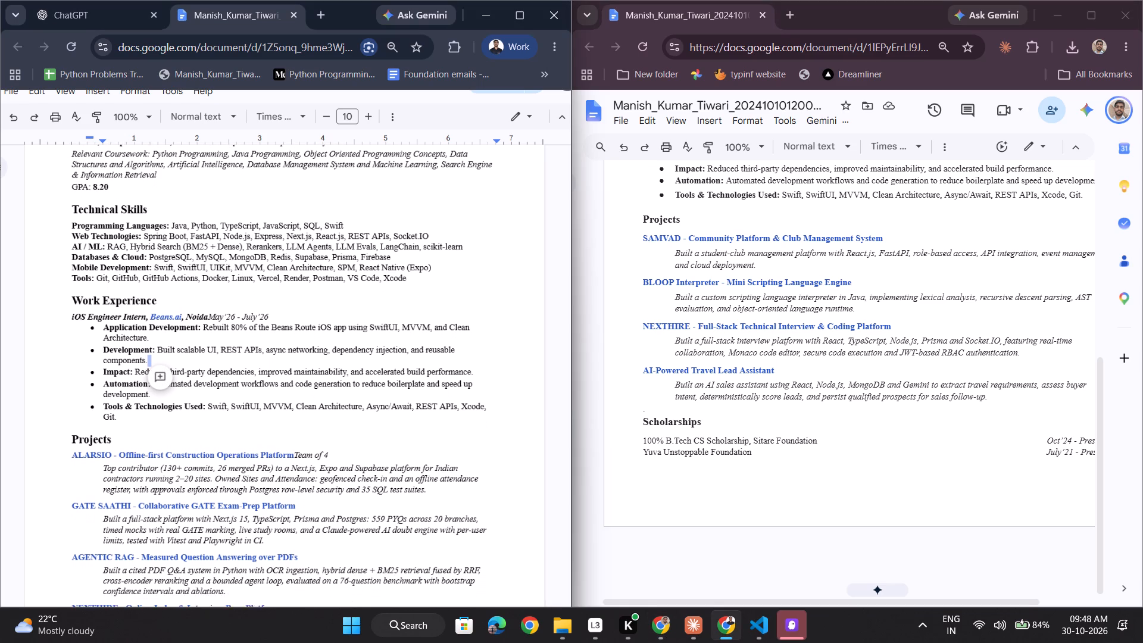
scroll(277, 386, down, 1)
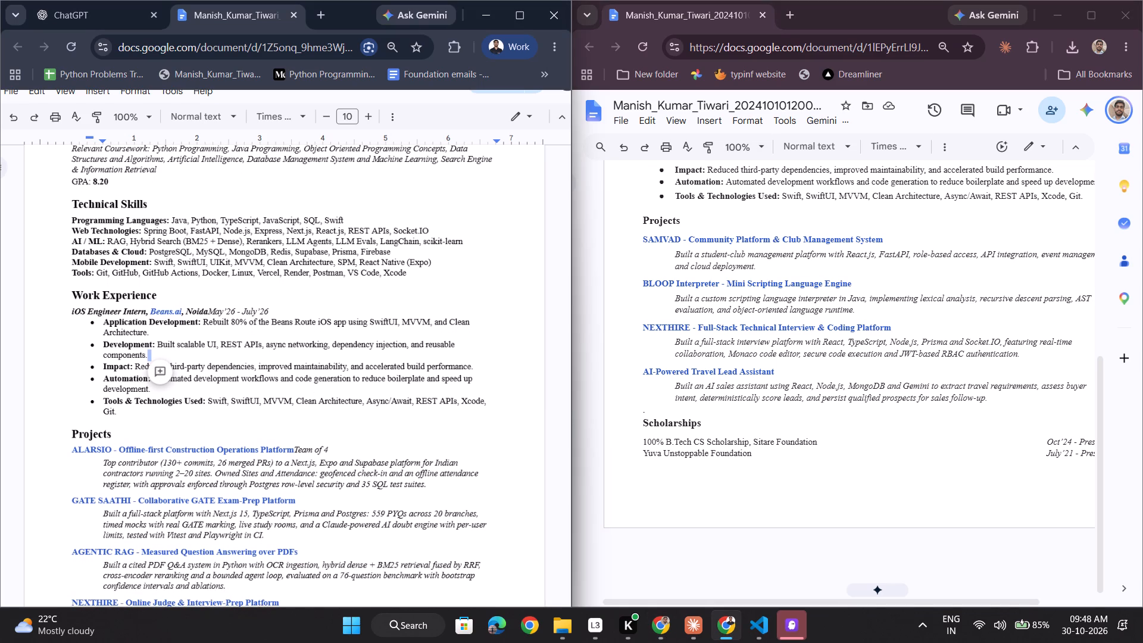
scroll(368, 366, down, 2)
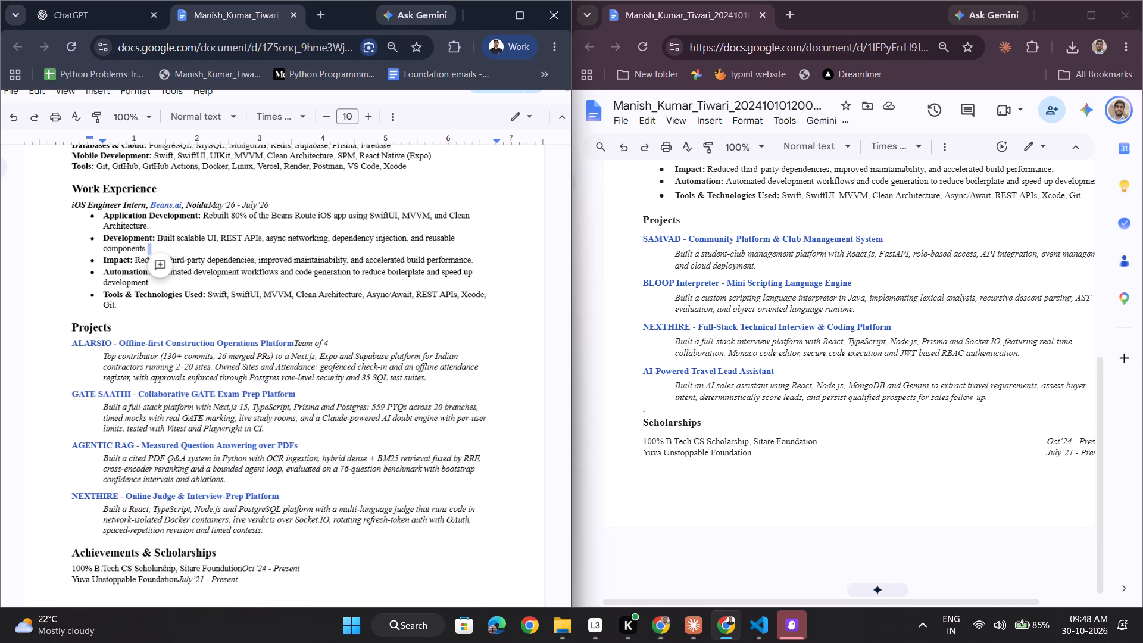
click(88, 345)
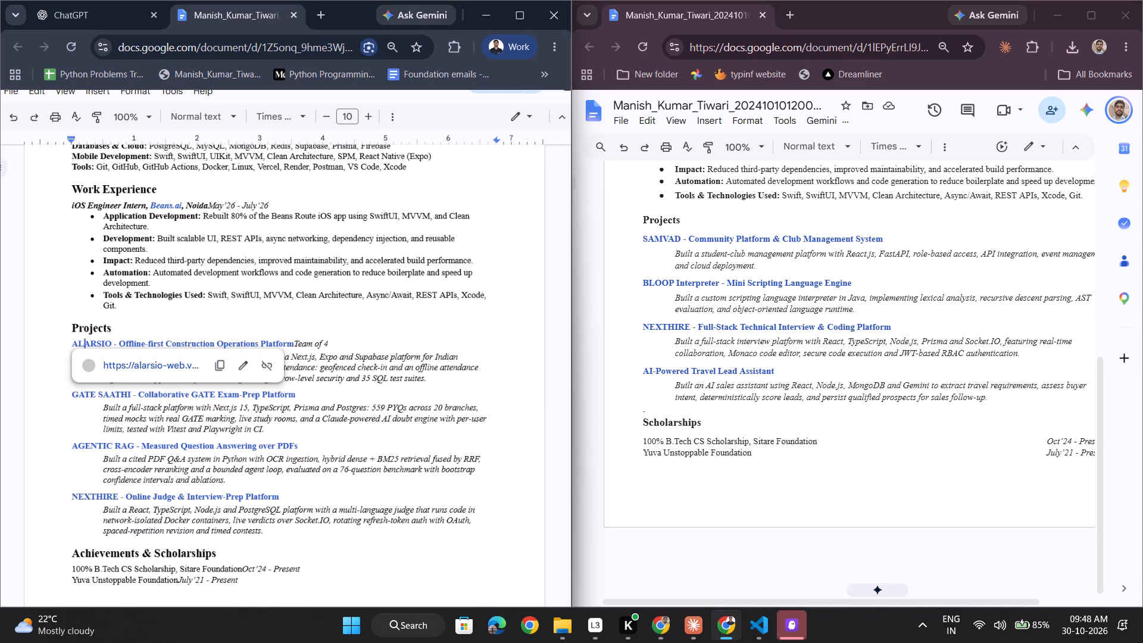
click(342, 341)
click(291, 347)
Replace the first project title, "SAMVAD - Community Platform & Club Management System", with "ALARSIO".
click(885, 239)
click(883, 238)
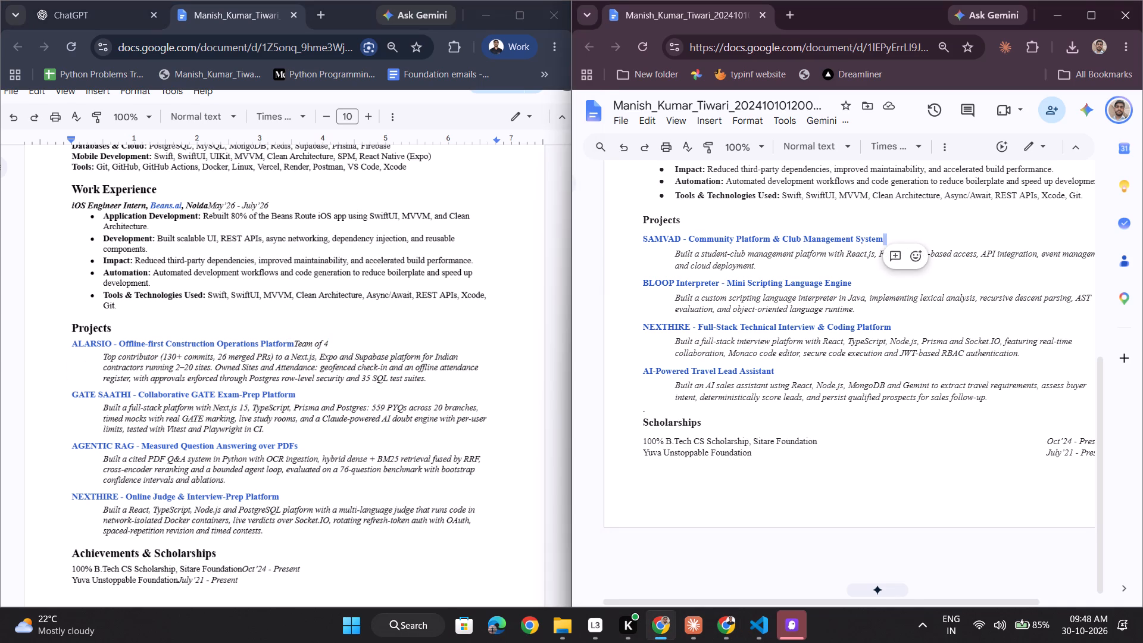
key(Left)
key(BackSpace)
key(Right)
key(BackSpace)
key(BackSpace)
key(BackSpace)
key(BackSpace)
key(BackSpace)
key(BackSpace)
key(BackSpace)
key(BackSpace)
key(BackSpace)
key(BackSpace)
key(BackSpace)
key(BackSpace)
key(BackSpace)
key(BackSpace)
key(BackSpace)
key(BackSpace)
key(BackSpace)
key(BackSpace)
key(BackSpace)
key(BackSpace)
key(BackSpace)
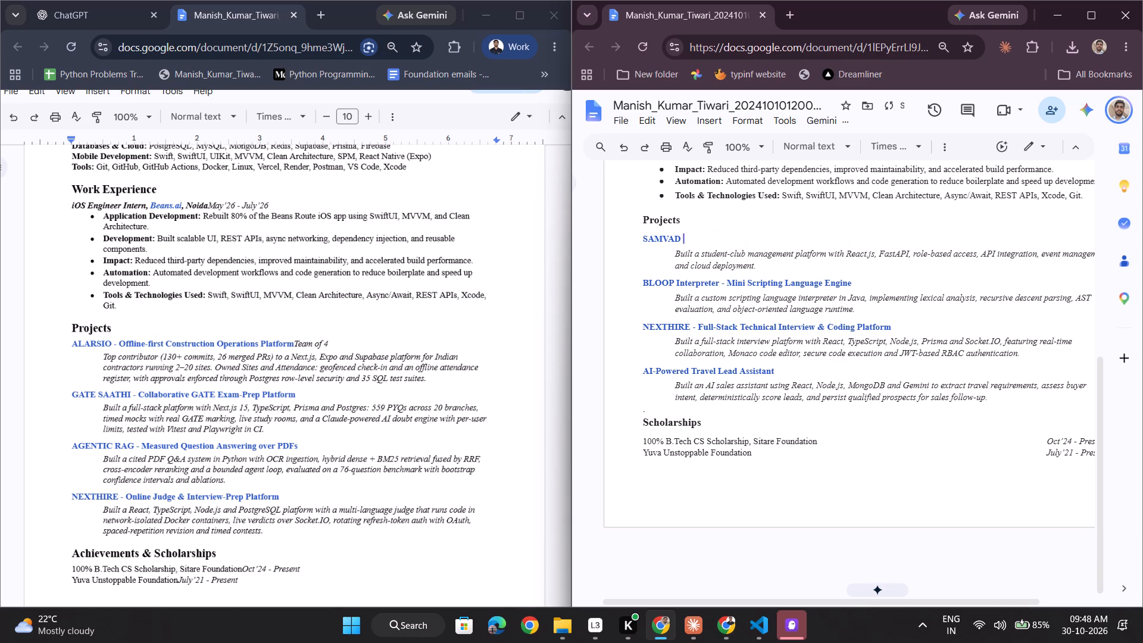
key(BackSpace)
key(BackSpace)
key(BackSpace)
key(BackSpace)
key(BackSpace)
key(BackSpace)
text(AL)
key(shift+BackSpace)
key(shift+BackSpace)
text(ALARSIO)
key(Left)
key(Left)
key(Left)
key(Left)
key(Left)
key(Left)
key(Left)
key(BackSpace)
key(Right)
key(Right)
key(Right)
key(Right)
key(Right)
key(Right)
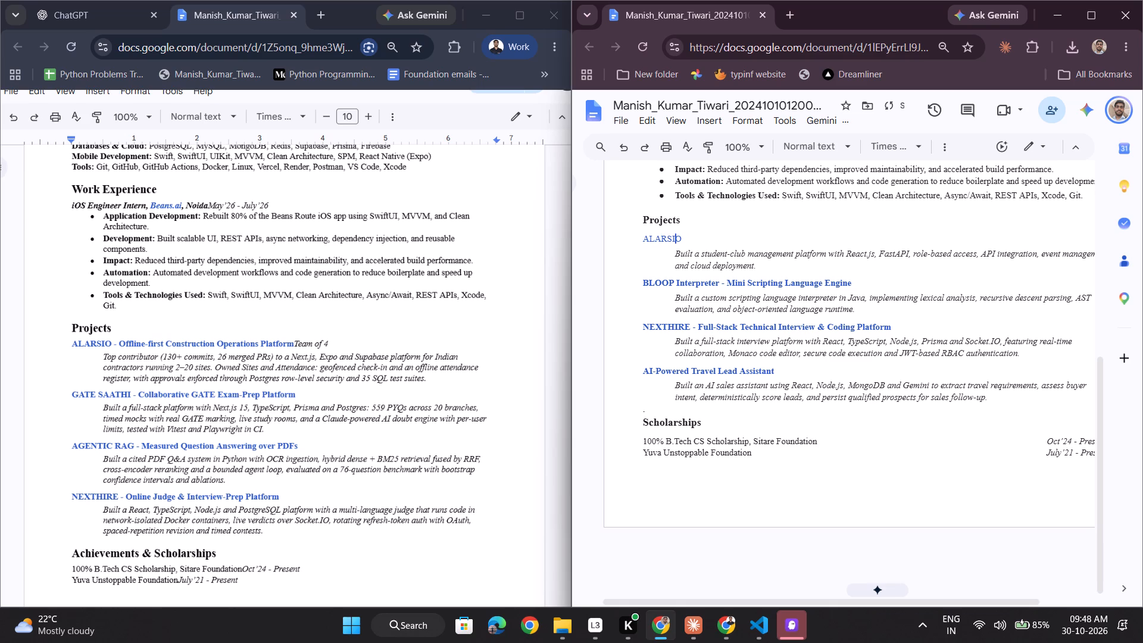
key(Right)
Extend the ALARSIO project title with " - Offline-first Construction Operations Platform".
key(space)
text(- Offline)
key(space)
text(fi)
key(BackSpace)
key(BackSpace)
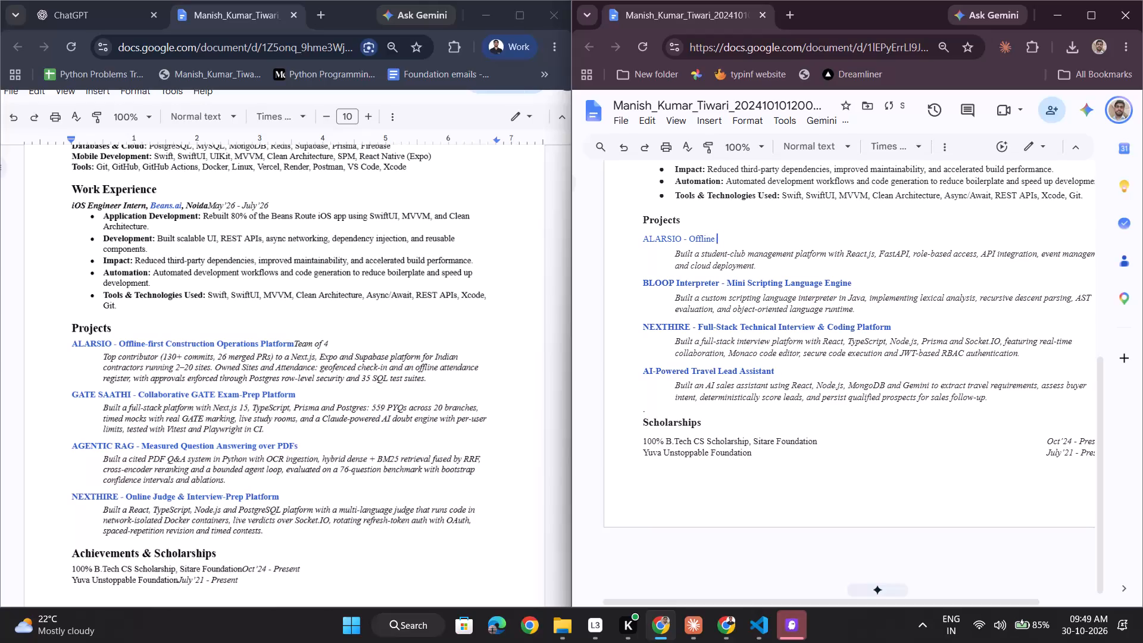
key(BackSpace)
text(-first)
key(space)
text(Construction)
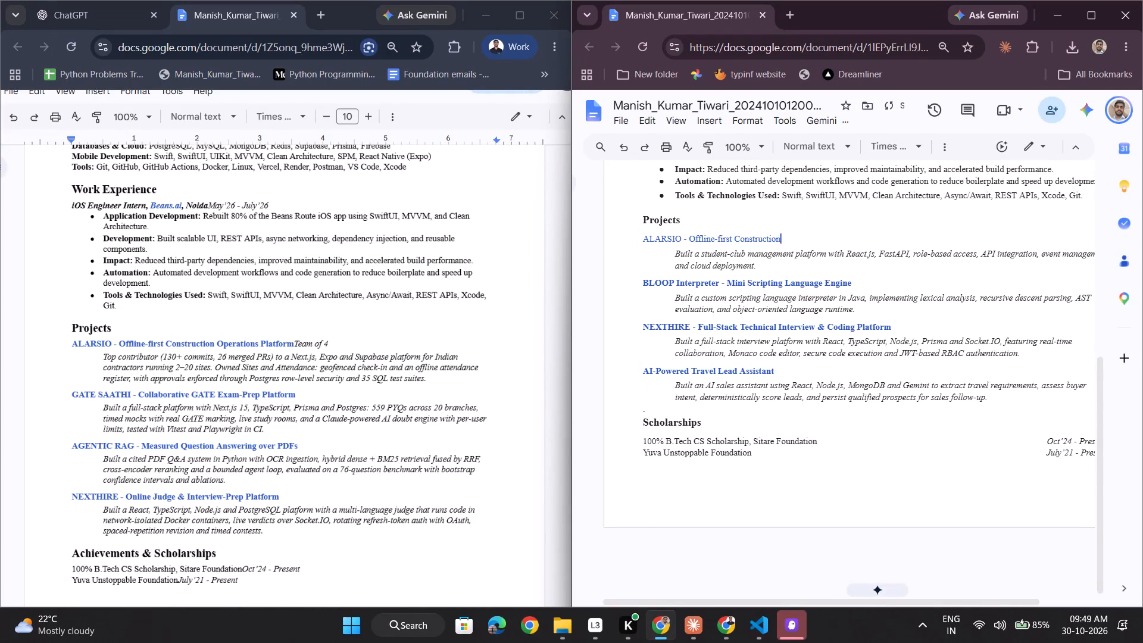
key(space)
text(Operations Platform)
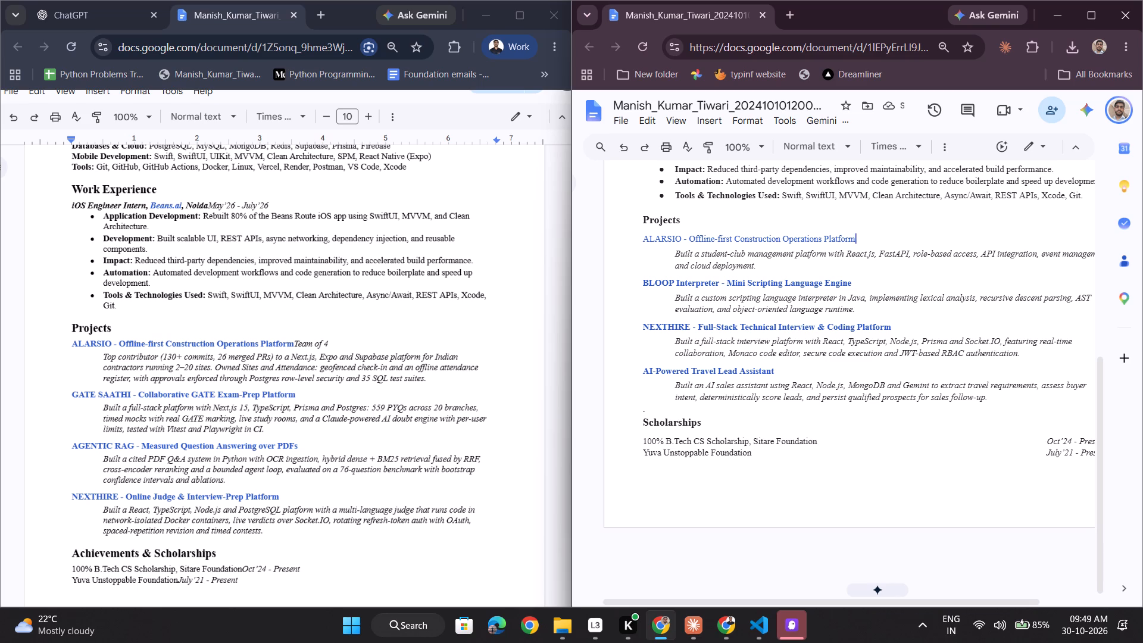
Replace the description under ALARSIO with the "Top contributor (130+ commits, 26 merged PRs)" paragraph copied from the newer resume.
drag(427, 381, 110, 361)
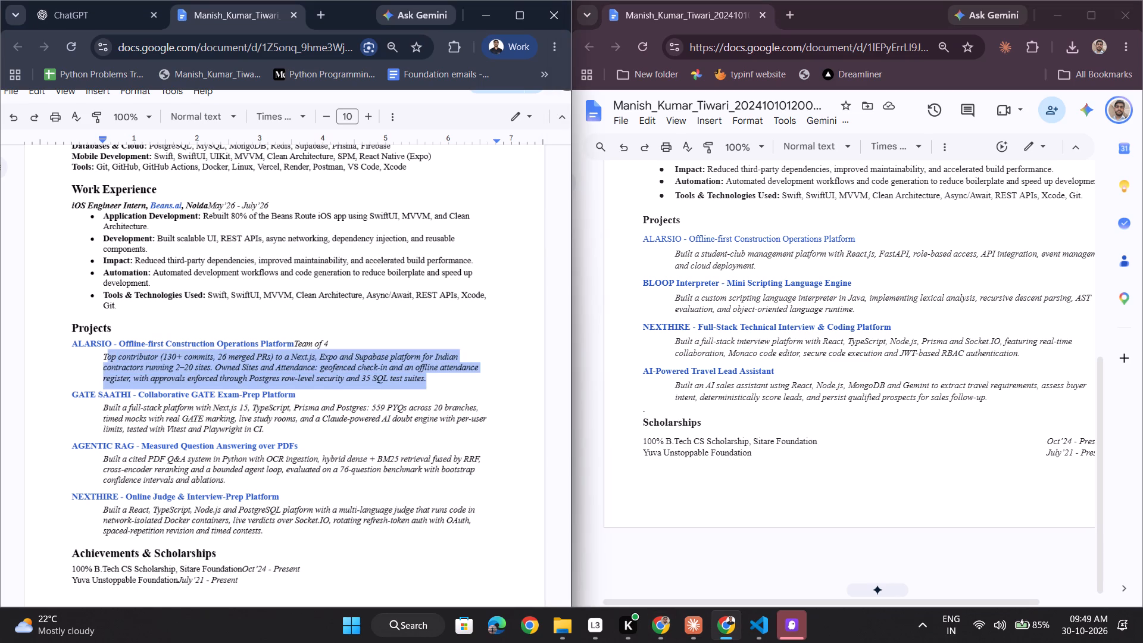
key(ctrl+c)
drag(760, 264, 678, 254)
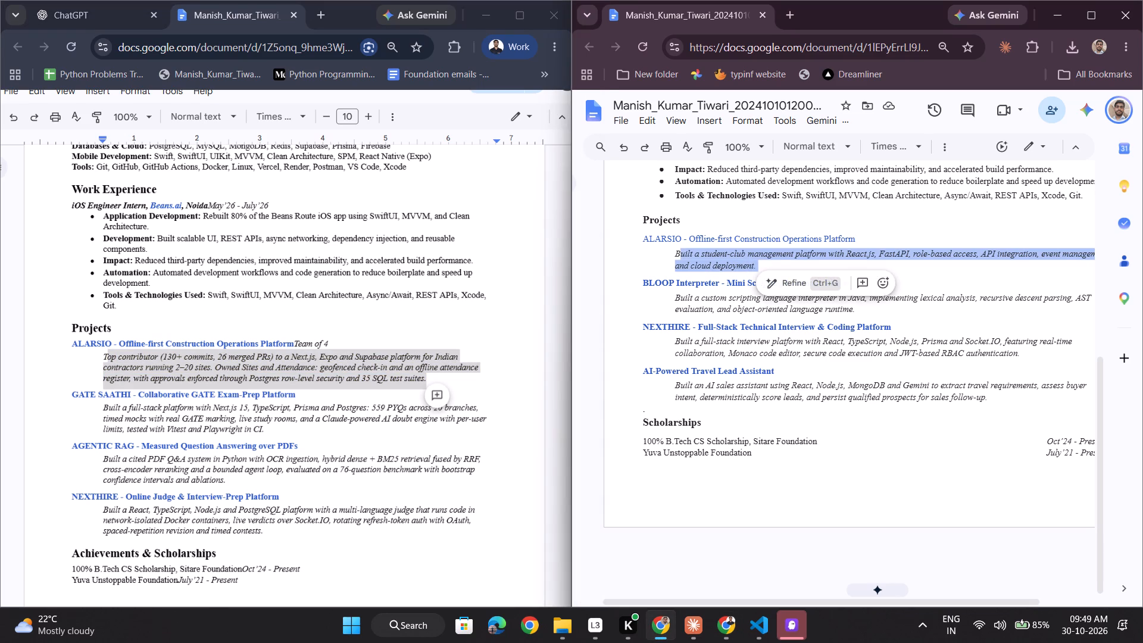
key(ctrl+v)
click(682, 255)
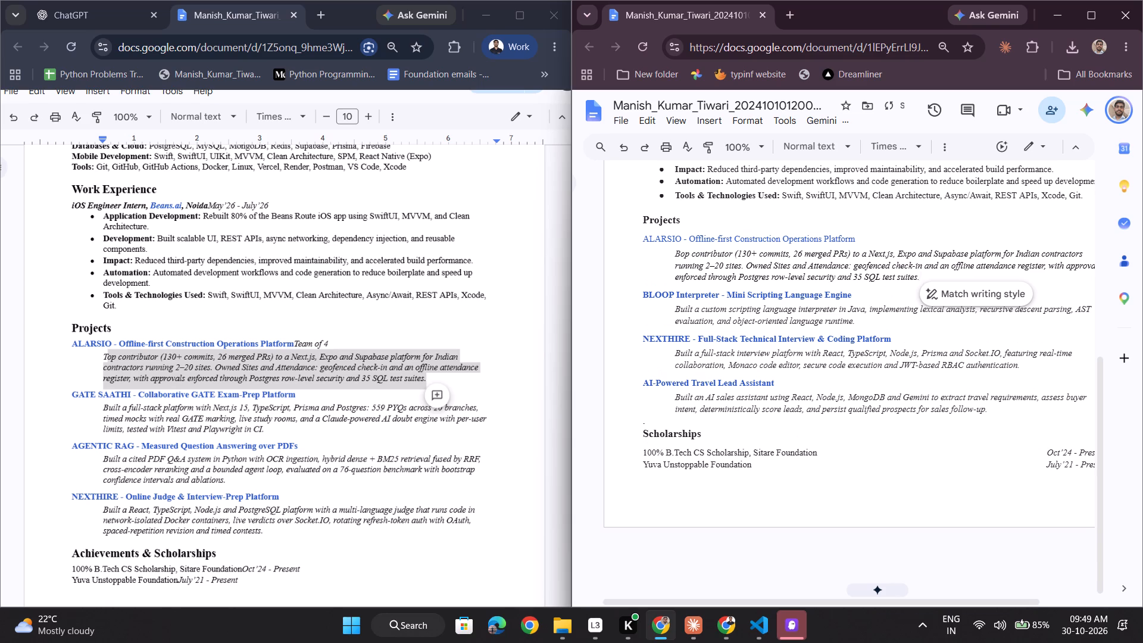
key(BackSpace)
key(shift+t)
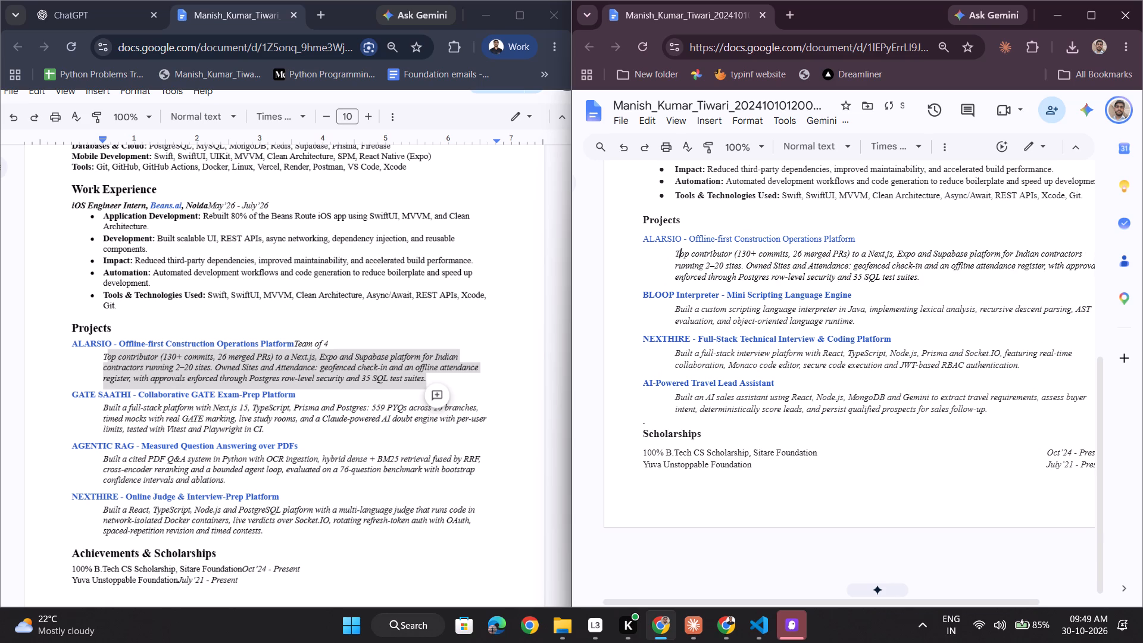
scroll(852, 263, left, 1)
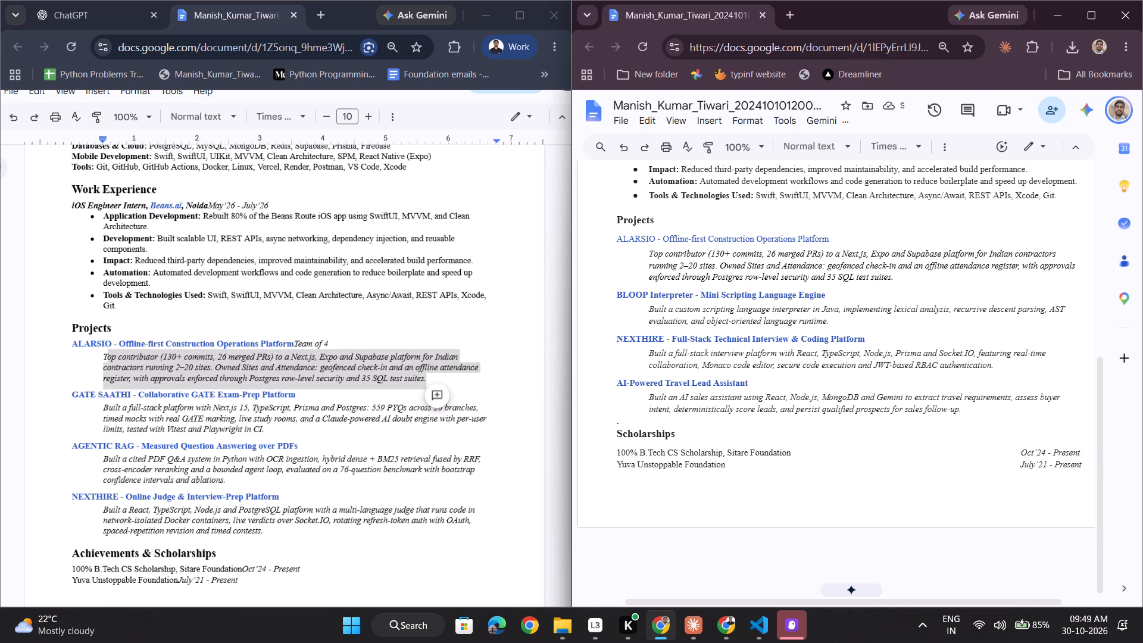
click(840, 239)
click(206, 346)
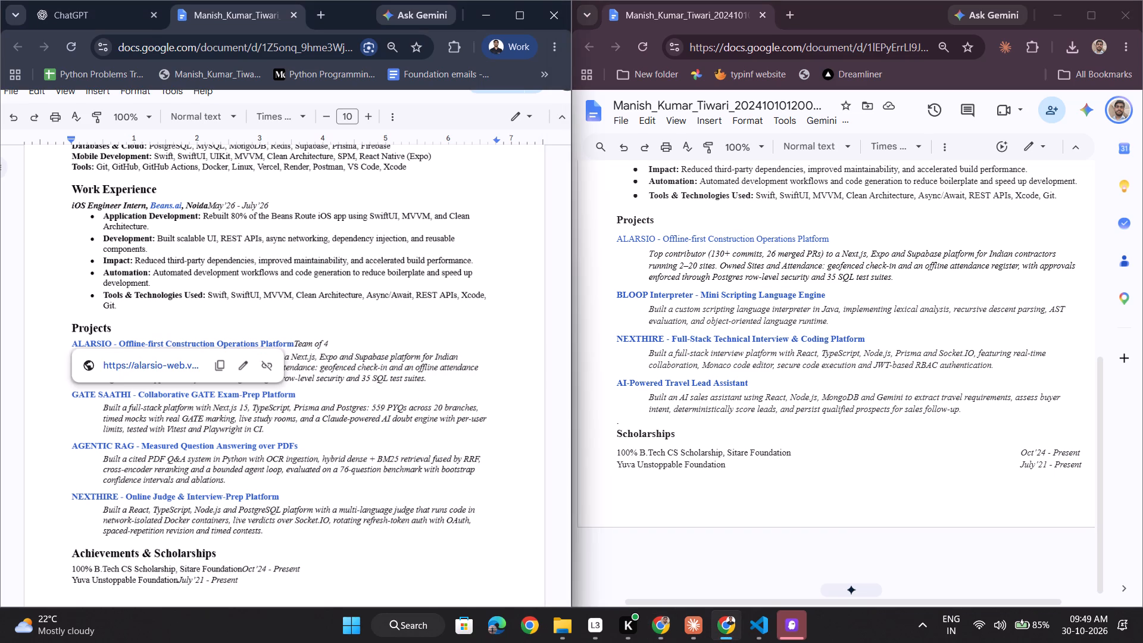
Replace the second project title, "BLOOP Interpreter - Mini Scripting Language Engine", with "Gate-Saathi".
drag(828, 293, 645, 299)
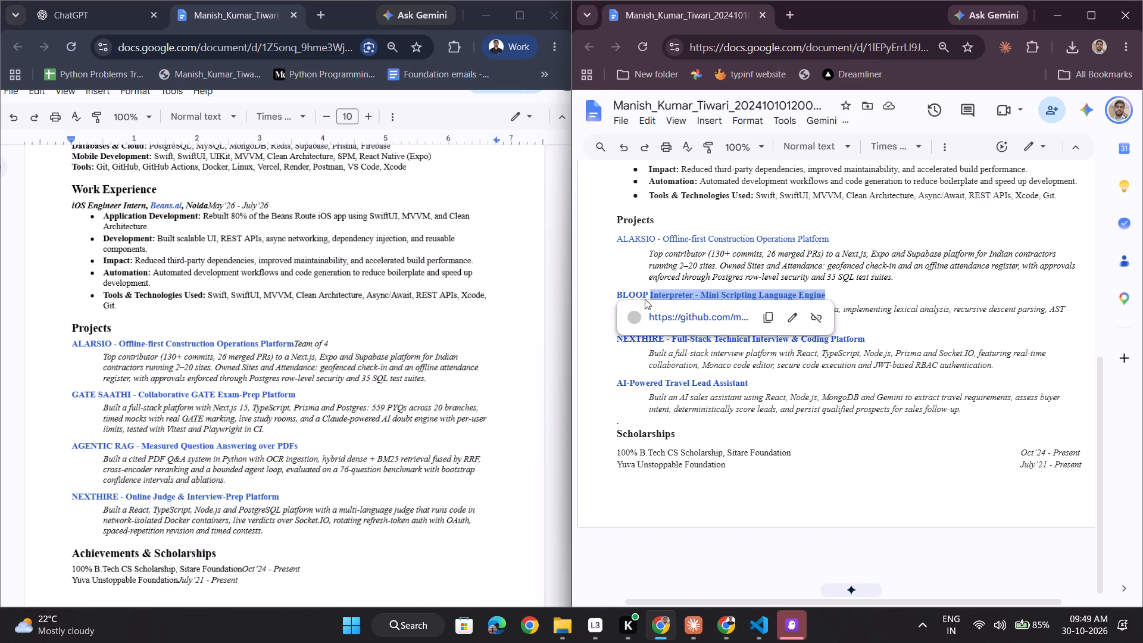
drag(645, 299, 628, 292)
key(BackSpace)
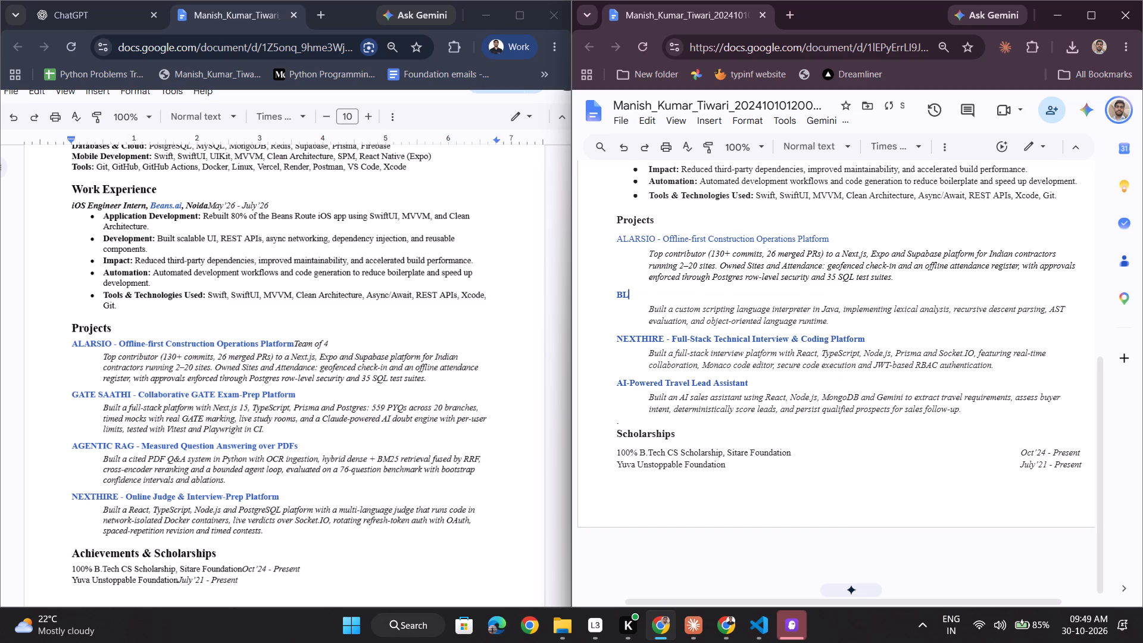
key(BackSpace)
key(BackSpace)
text(Gate)
key(minus)
text(Saathi)
Extend the Gate-Saathi project title with " - Collaborative GATE Exam Prep Platform".
key(equal)
key(BackSpace)
key(minus)
key(BackSpace)
key(space)
text(-)
key(space)
text(Colla)
text(borative)
key(space)
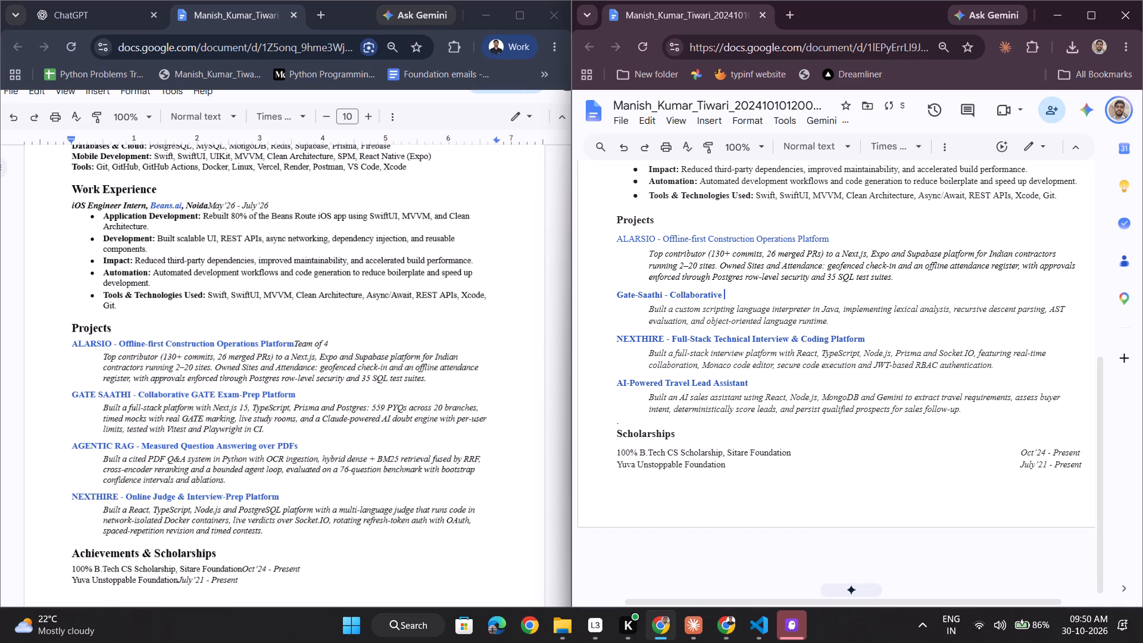
text(GATE Exam Prep Plat)
key(BackSpace)
text(to)
key(BackSpace)
text(form)
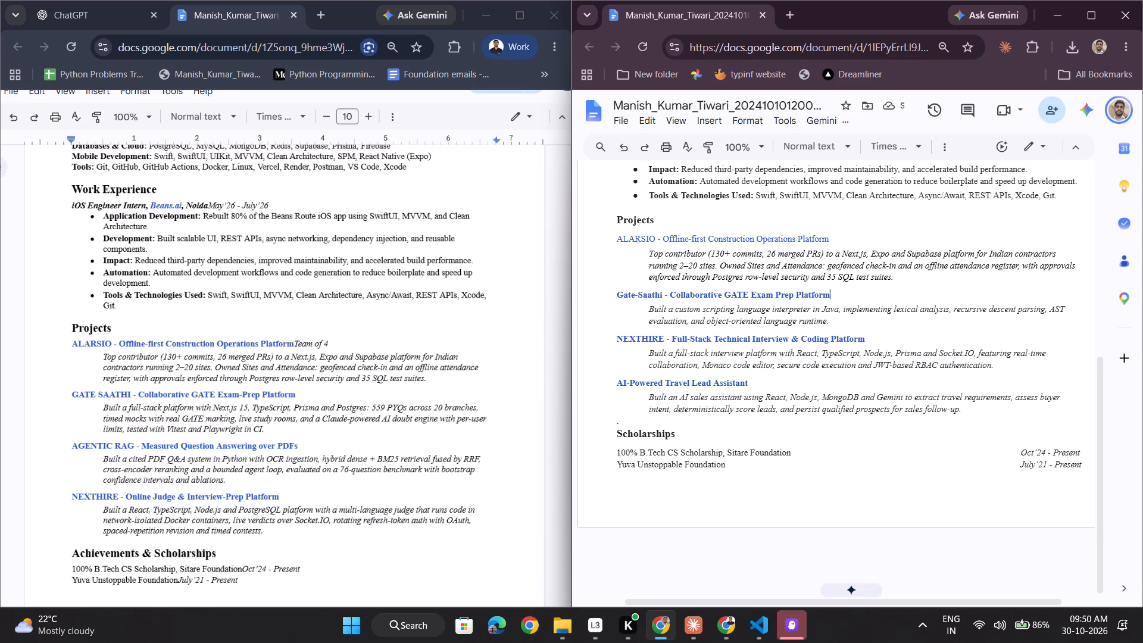
Replace the description under Gate-Saathi with the "Built a full-stack platform with Next.js 15" paragraph copied from the newer resume.
drag(263, 430, 257, 430)
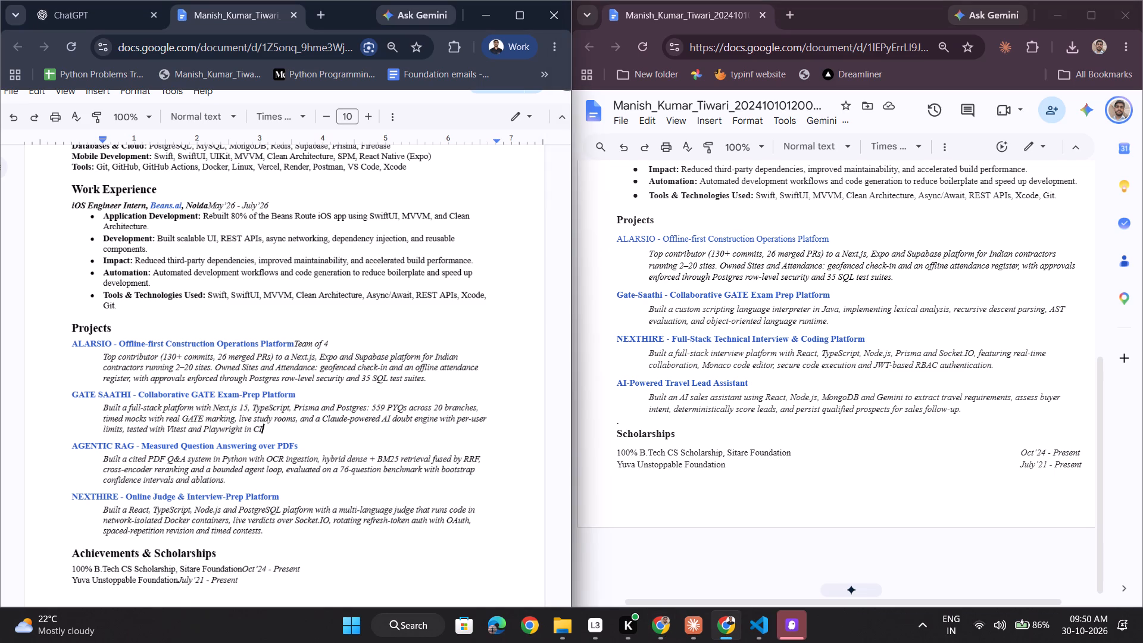
drag(257, 430, 220, 425)
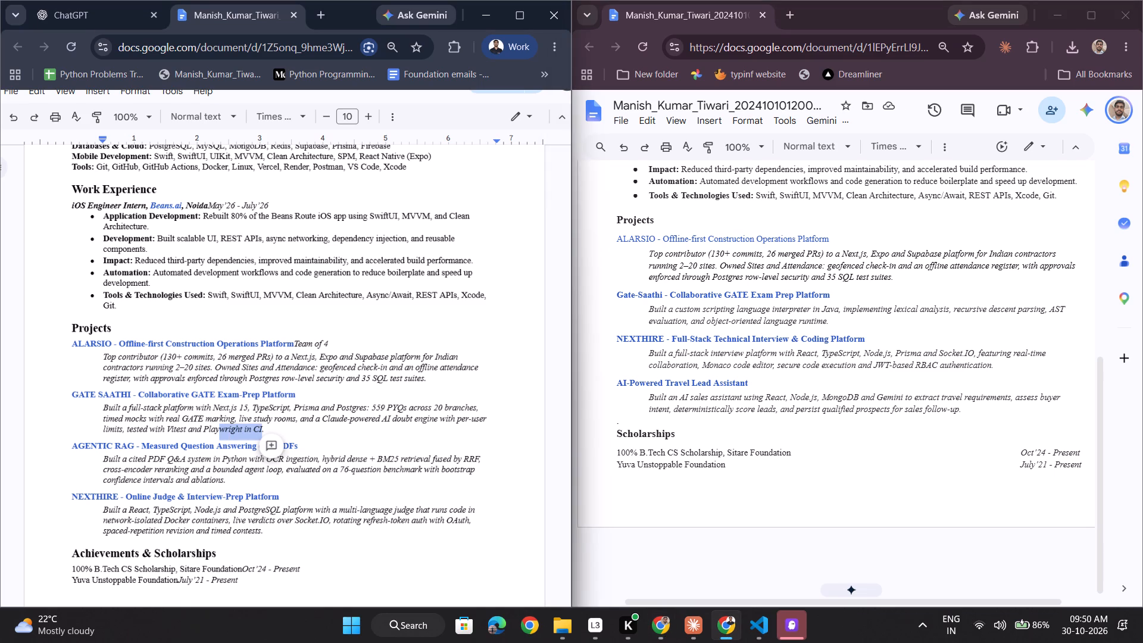
drag(263, 432, 201, 422)
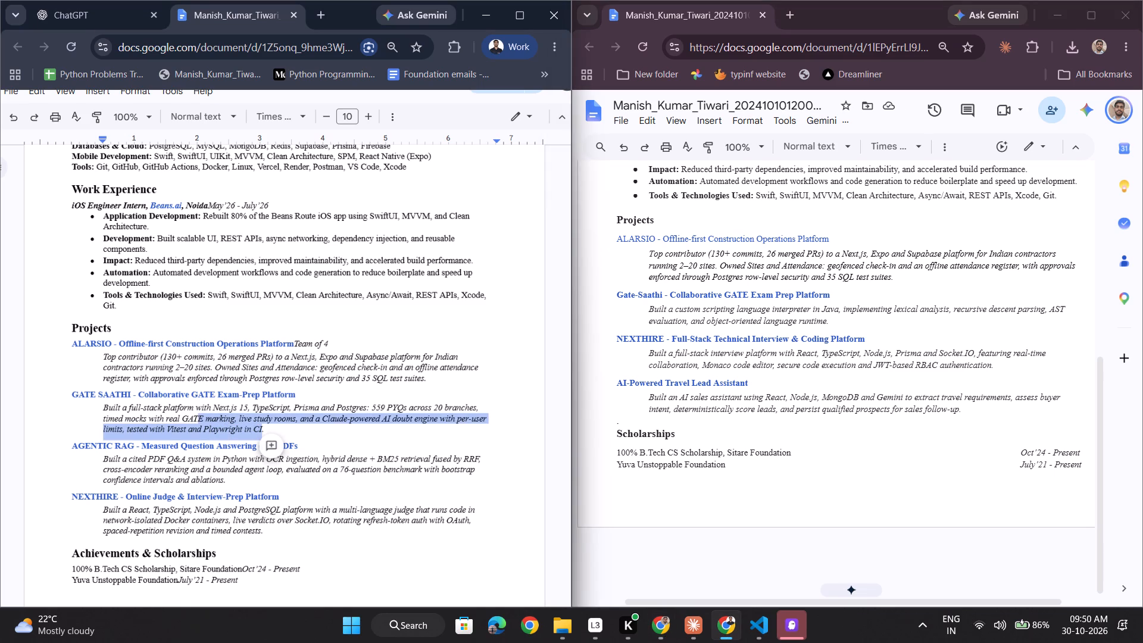
drag(274, 429, 107, 417)
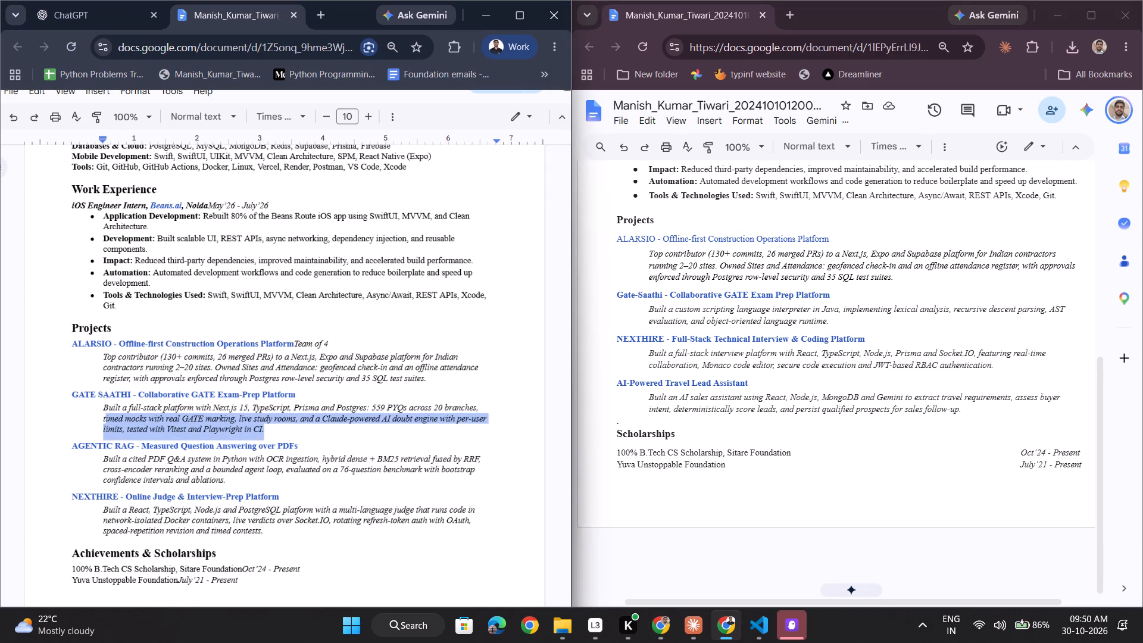
drag(107, 417, 107, 412)
key(ctrl+c)
click(666, 324)
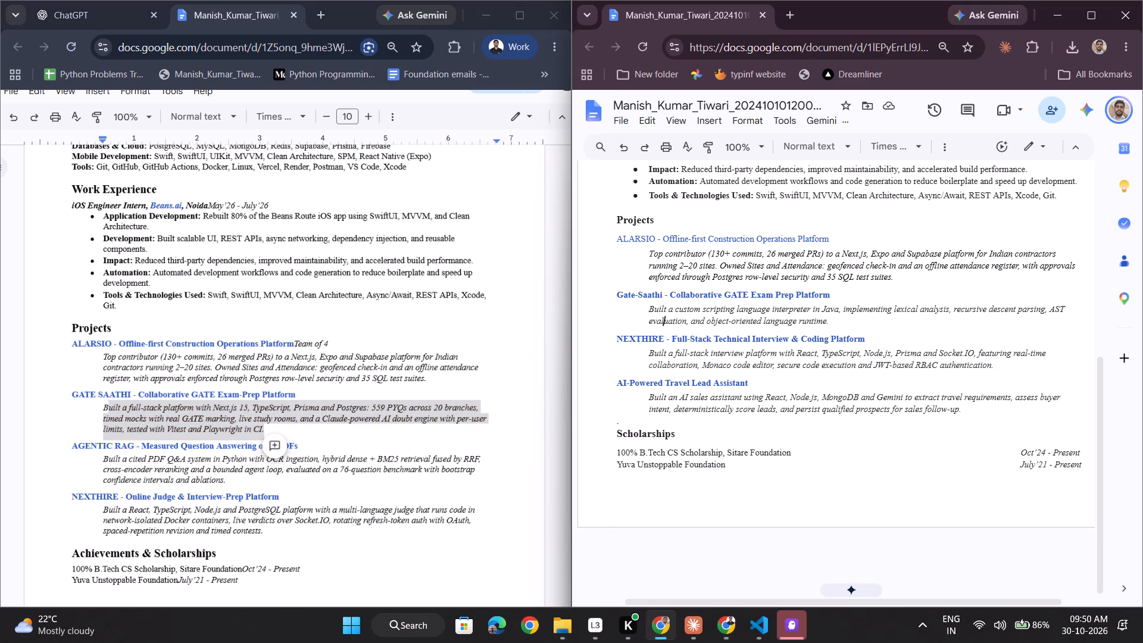
click(829, 320)
drag(831, 321, 654, 317)
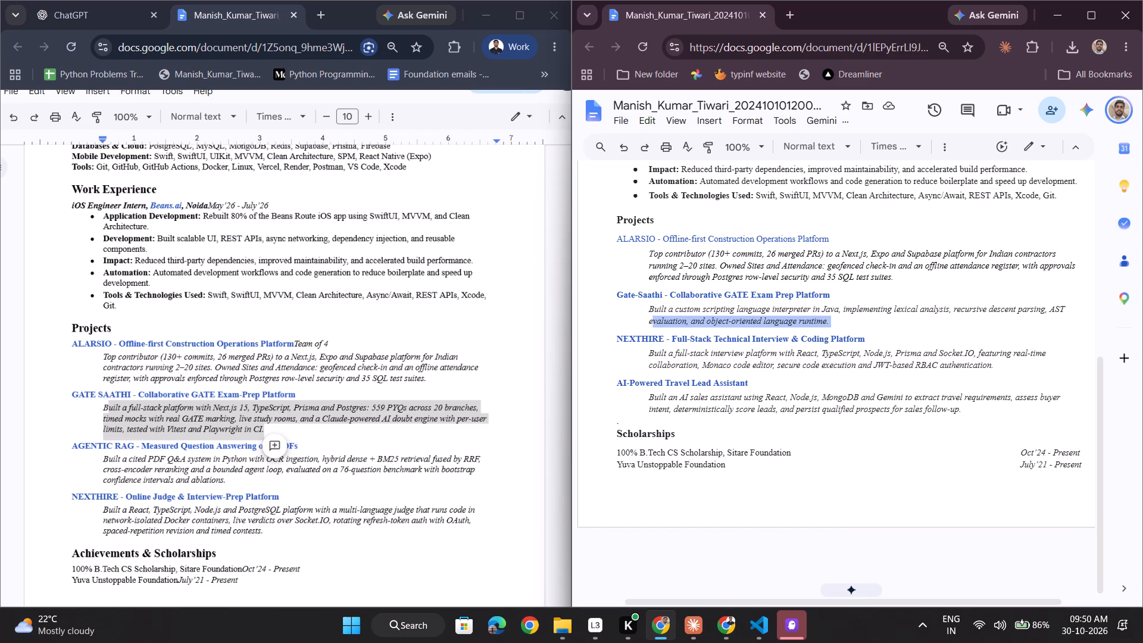
drag(654, 317, 654, 313)
key(BackSpace)
key(BackSpace)
key(ctrl+v)
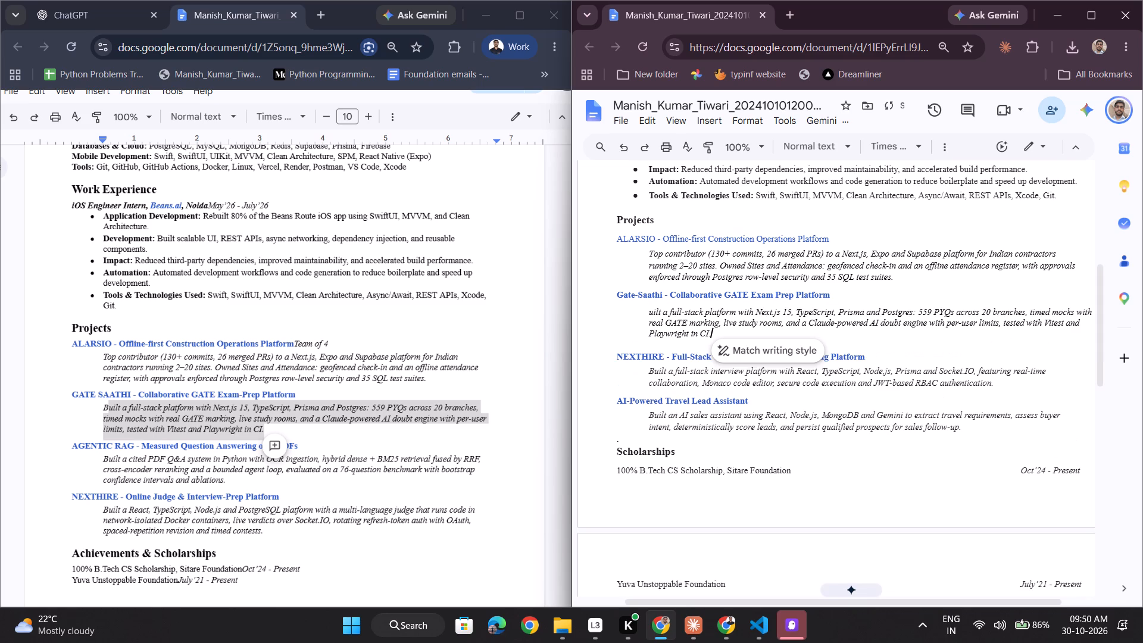
click(649, 313)
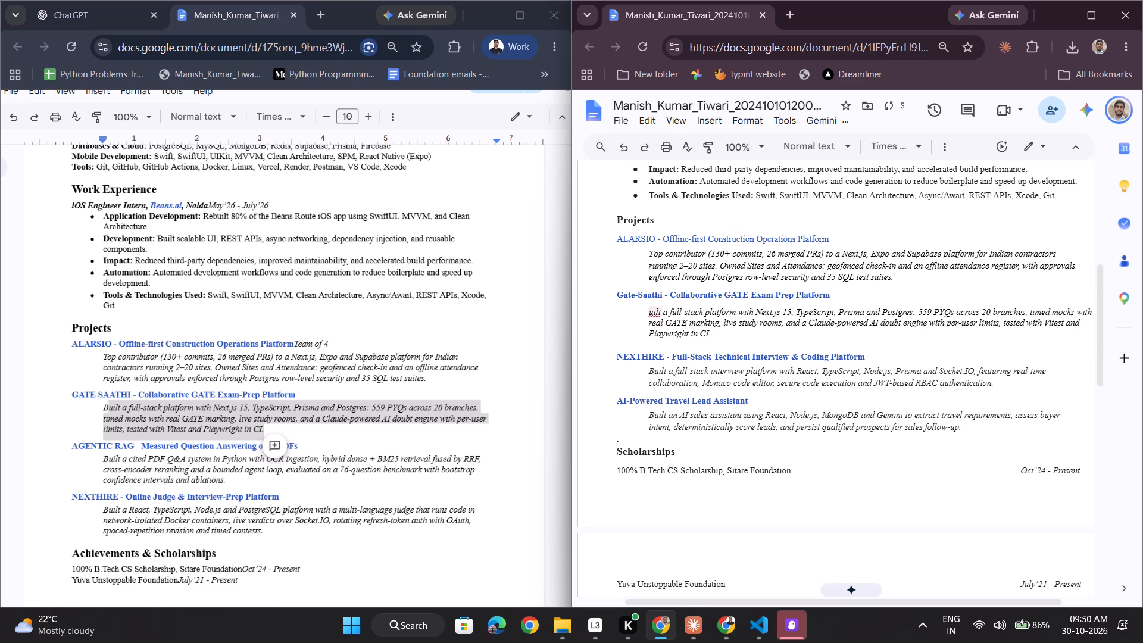
key(shift+b)
Replace the description under NEXTHIRE with the newer resume's "Built a React, TypeScript, Node.js and PostgreSQL platform" paragraph, keeping a single initial B and a final period.
click(335, 412)
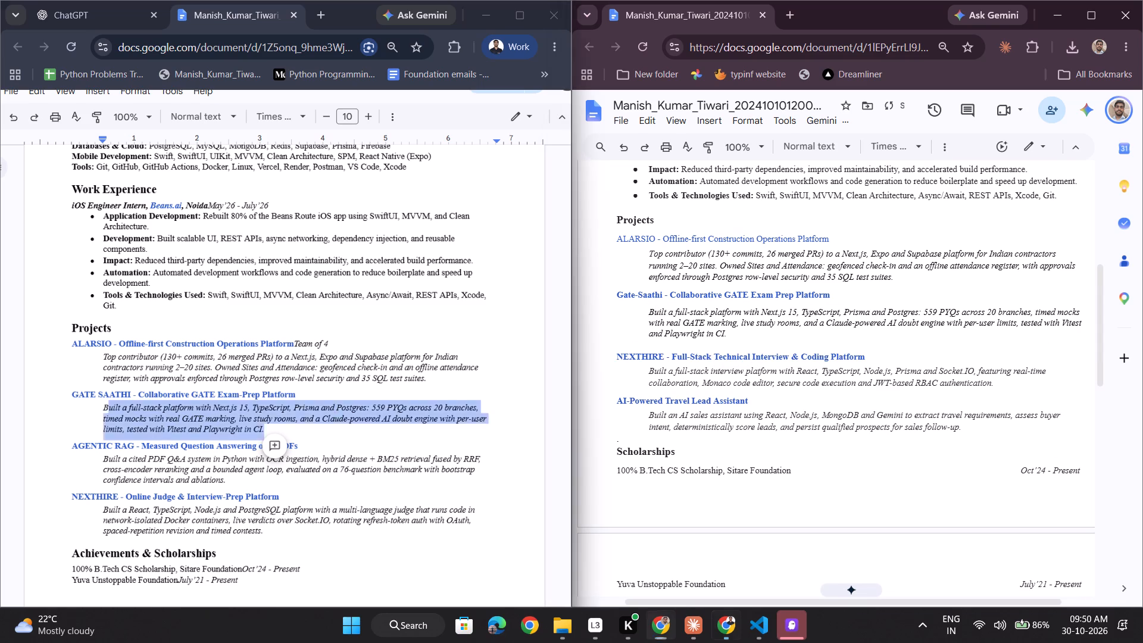
scroll(335, 412, down, 1)
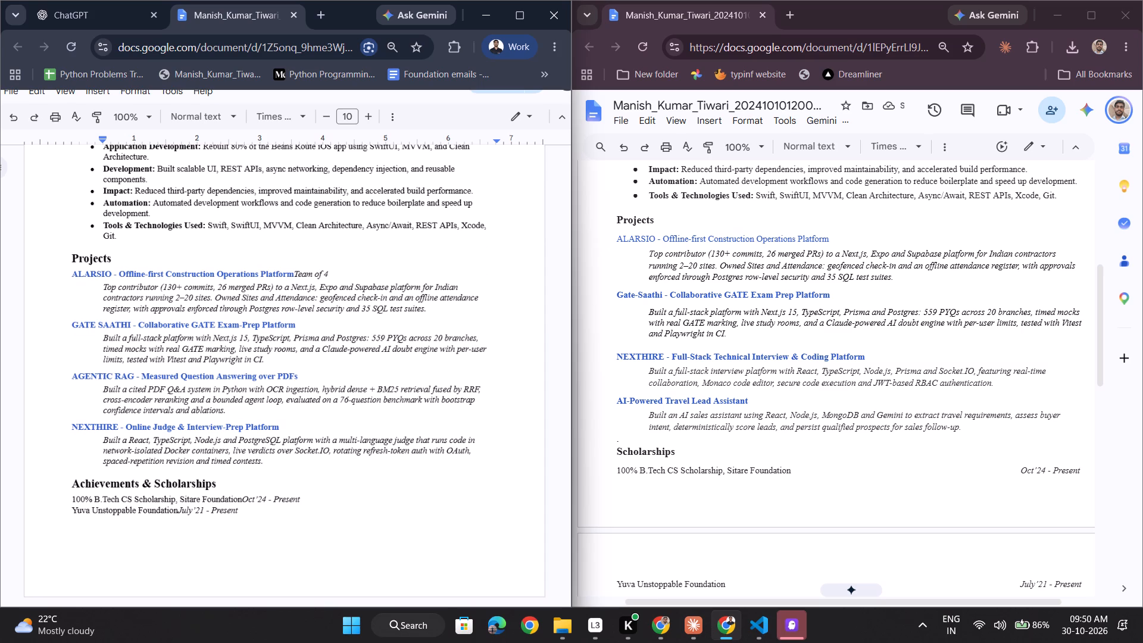
scroll(720, 377, down, 1)
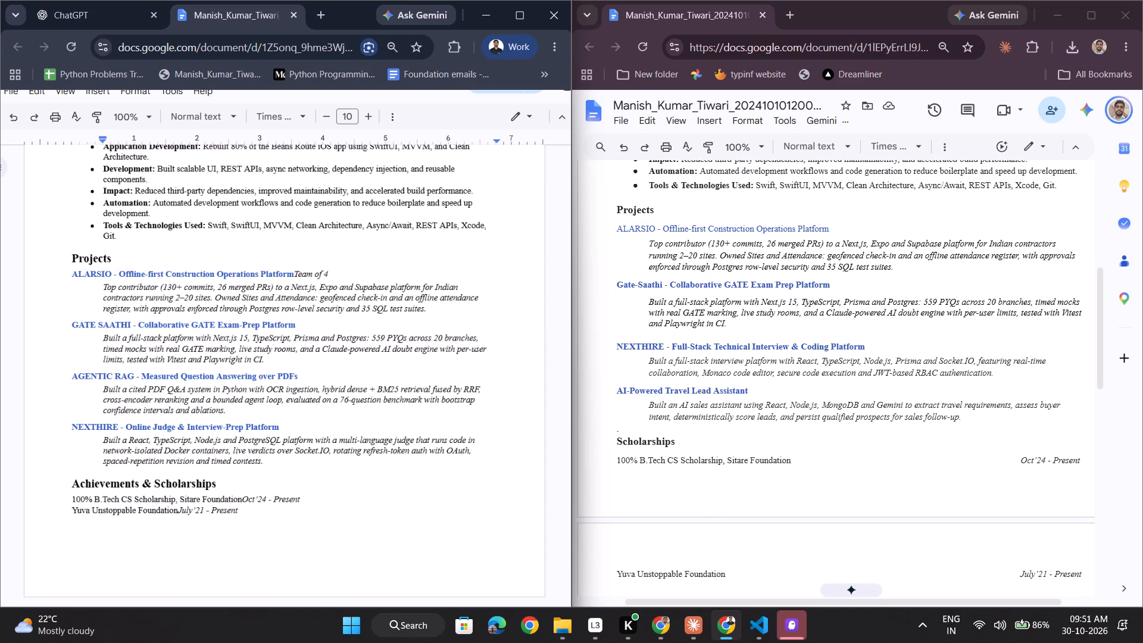
scroll(256, 451, down, 1)
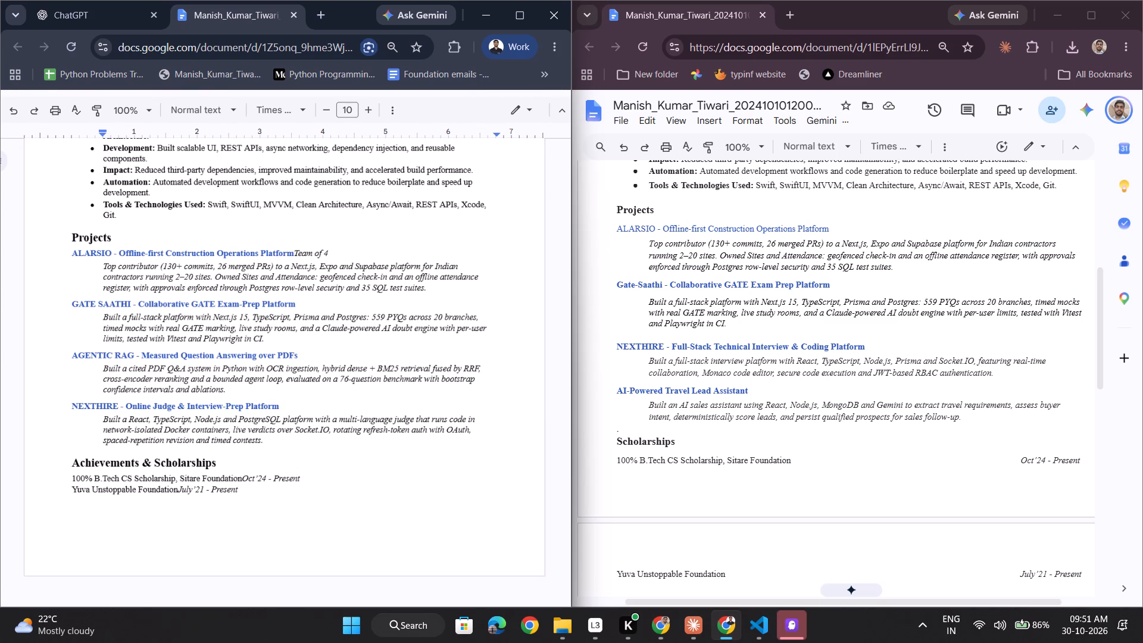
drag(260, 440, 119, 426)
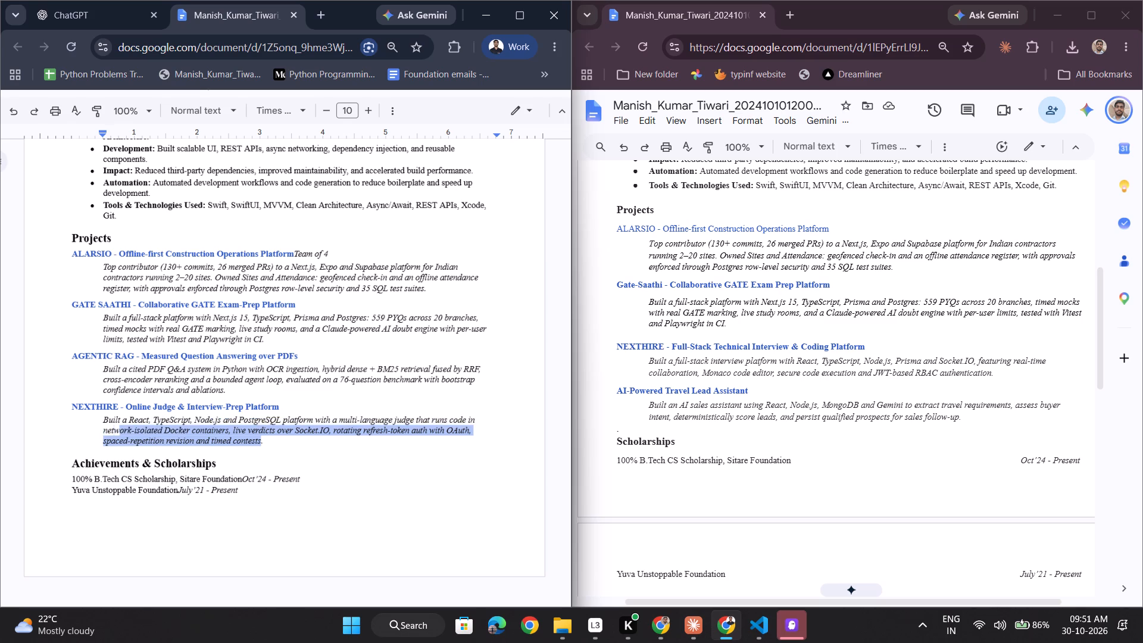
drag(119, 426, 105, 422)
key(ctrl+c)
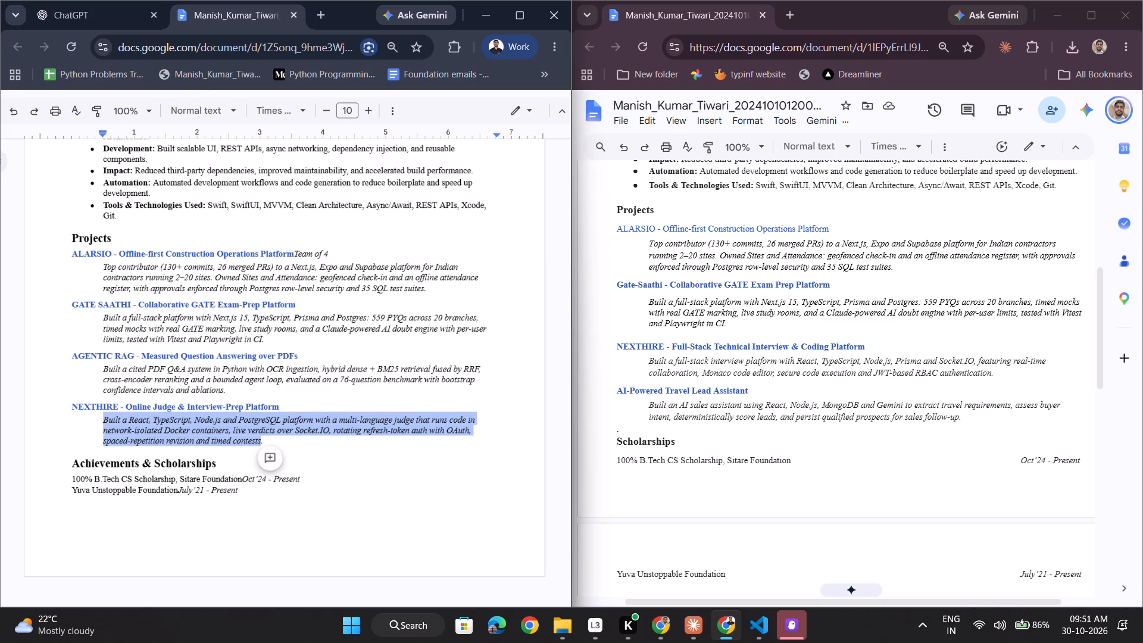
drag(995, 370, 651, 366)
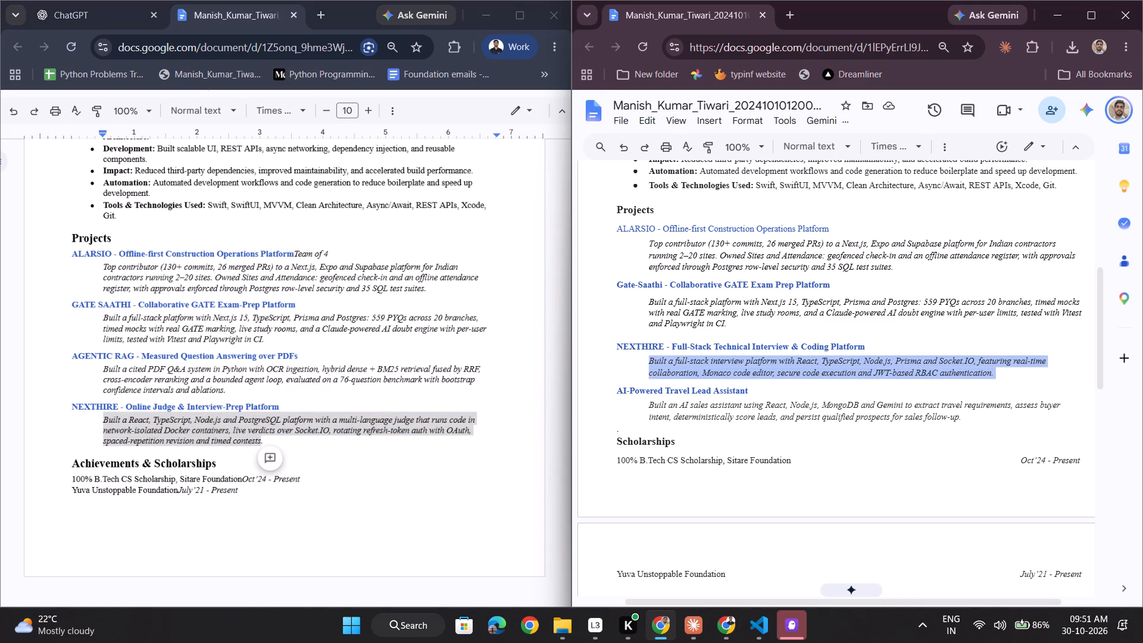
drag(651, 366, 652, 364)
key(BackSpace)
key(ctrl+v)
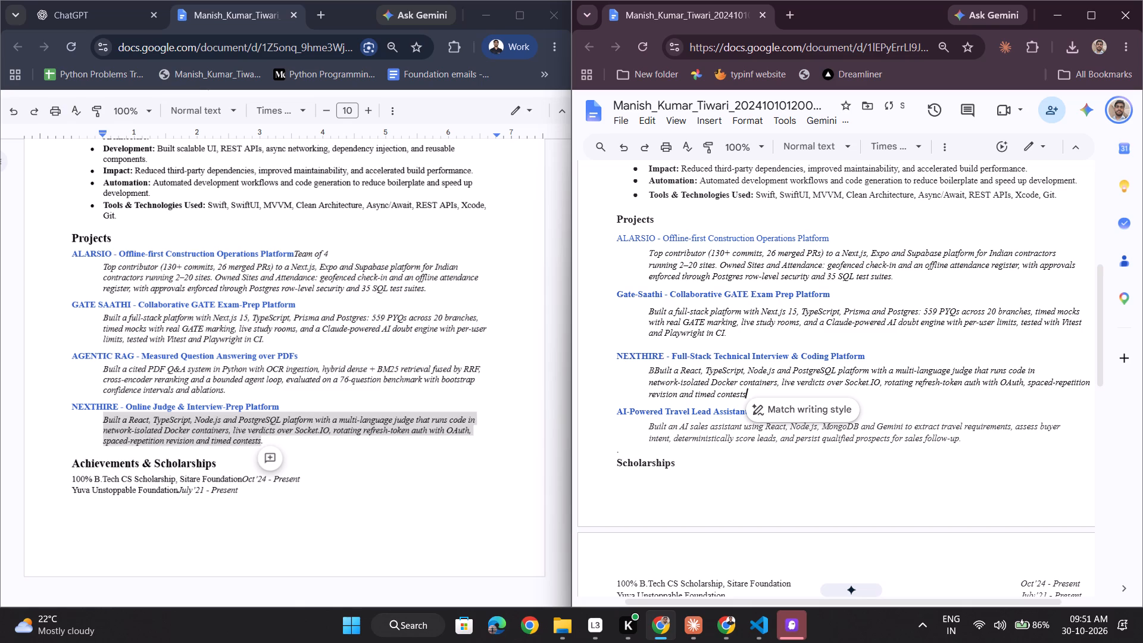
key(period)
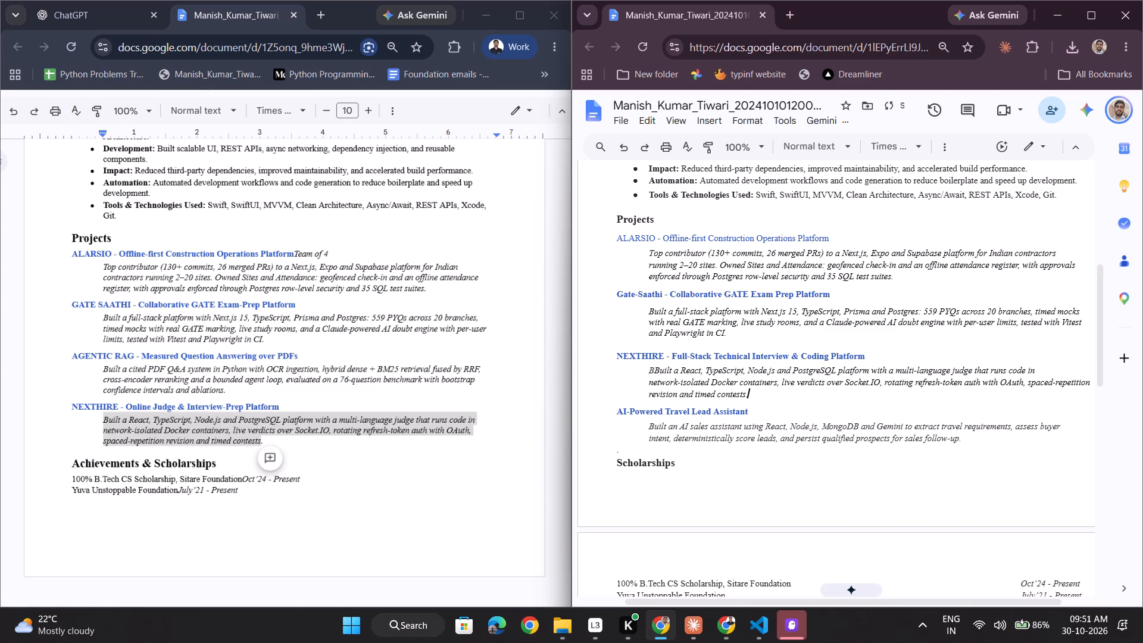
click(654, 374)
key(BackSpace)
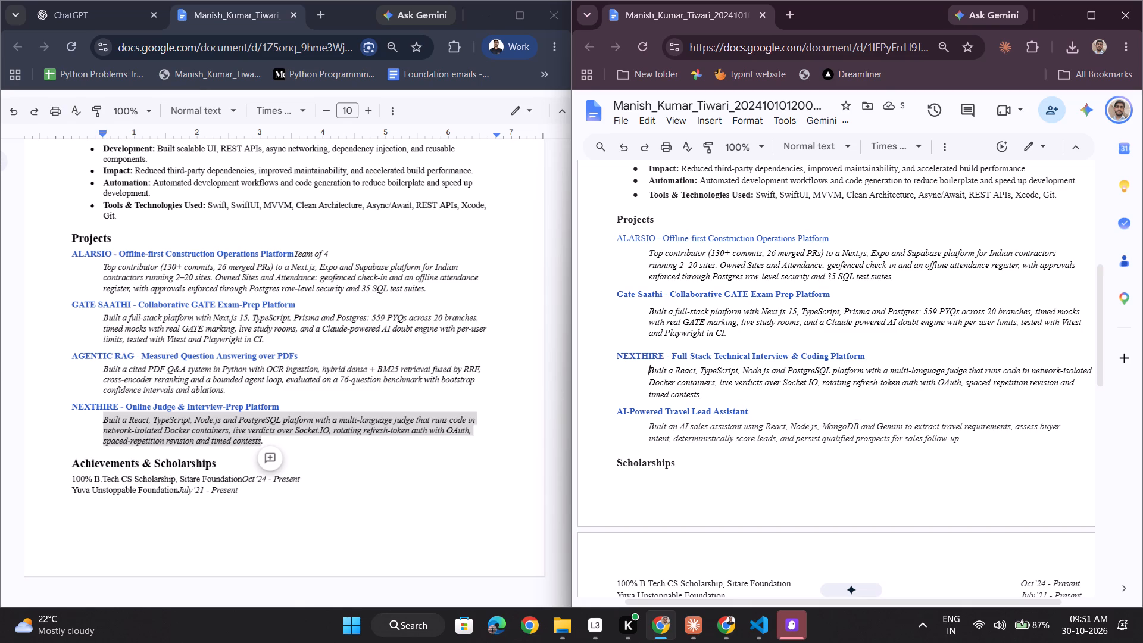
Replace the "AI-Powered Travel Lead Assistant" project title with "AGENTIC RAG - Measured Question Answering over PDFs" copied from the newer resume.
drag(298, 357, 72, 360)
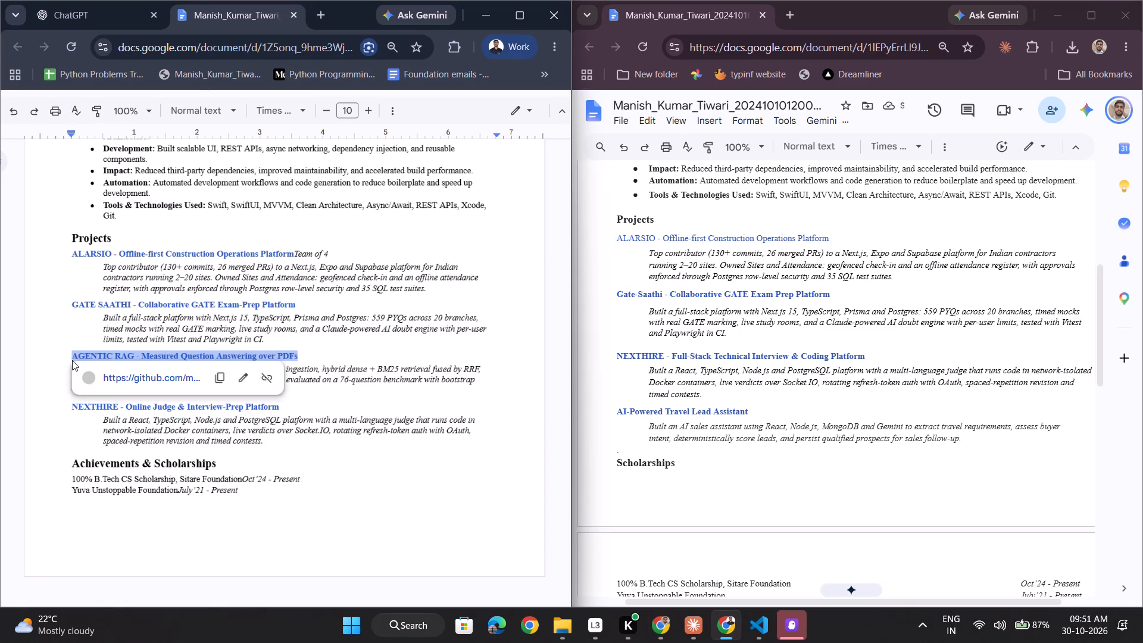
drag(72, 360, 71, 360)
key(ctrl+c)
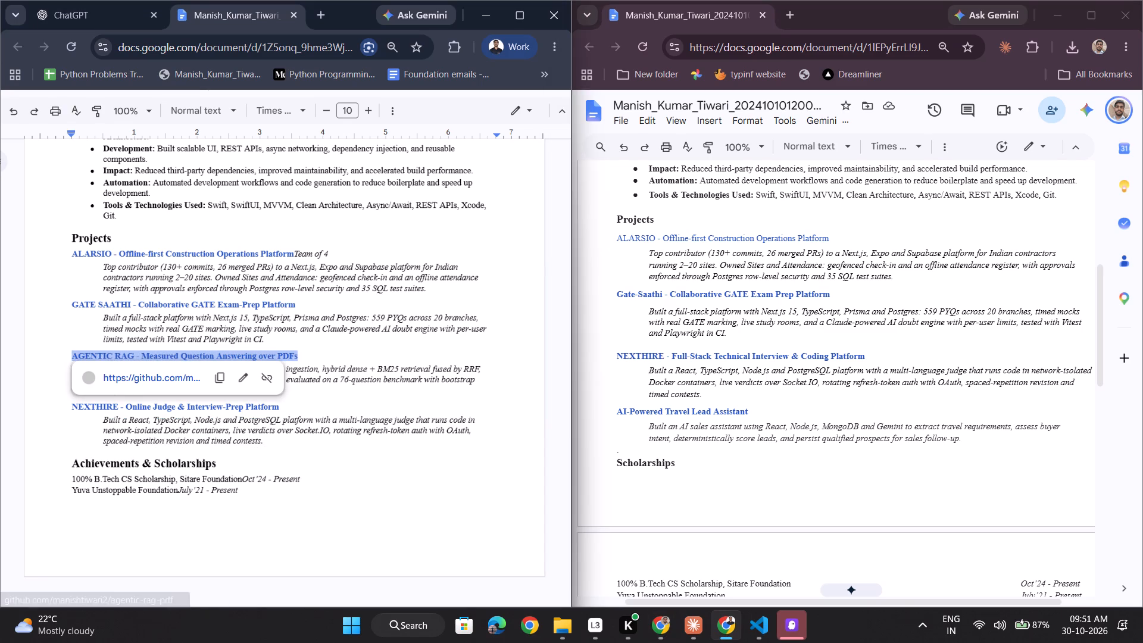
drag(747, 411, 642, 414)
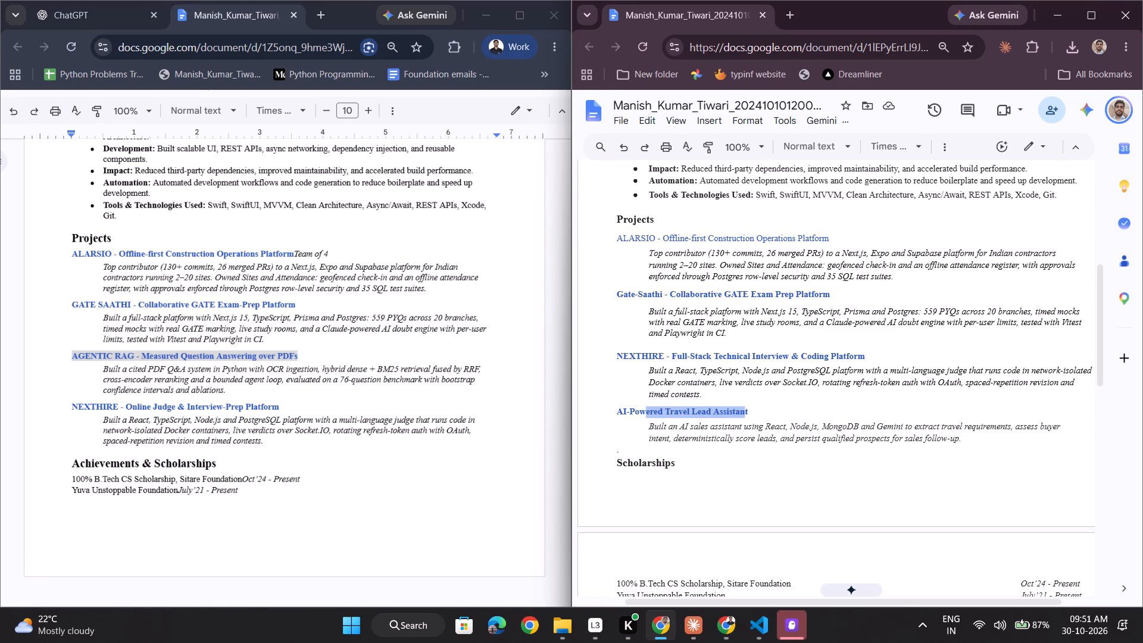
drag(642, 414, 623, 414)
key(ctrl+v)
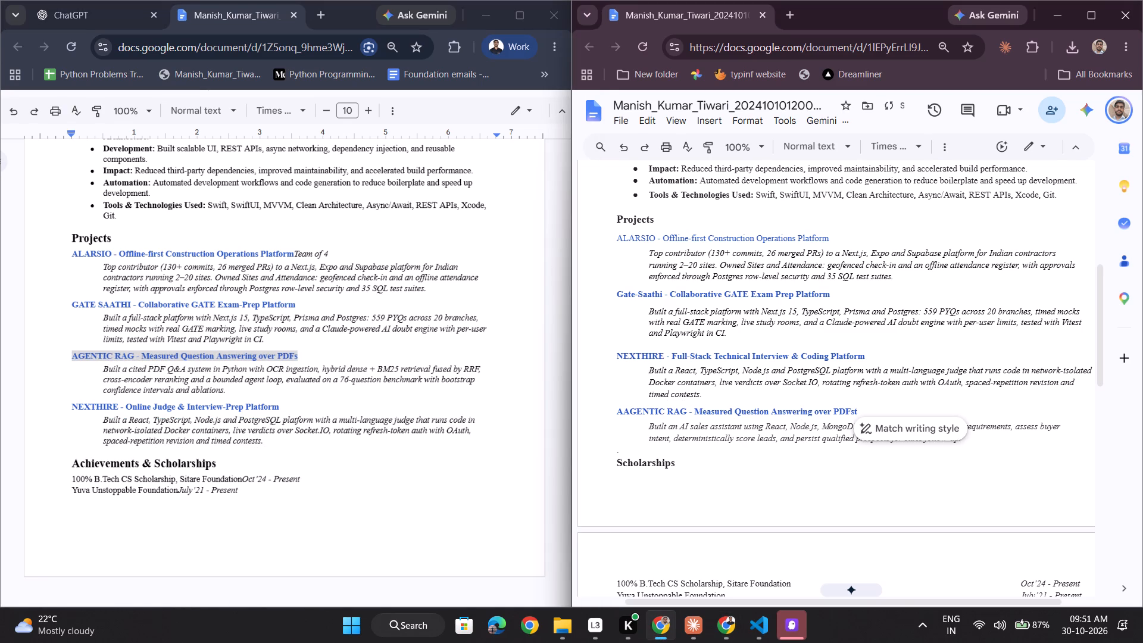
click(629, 414)
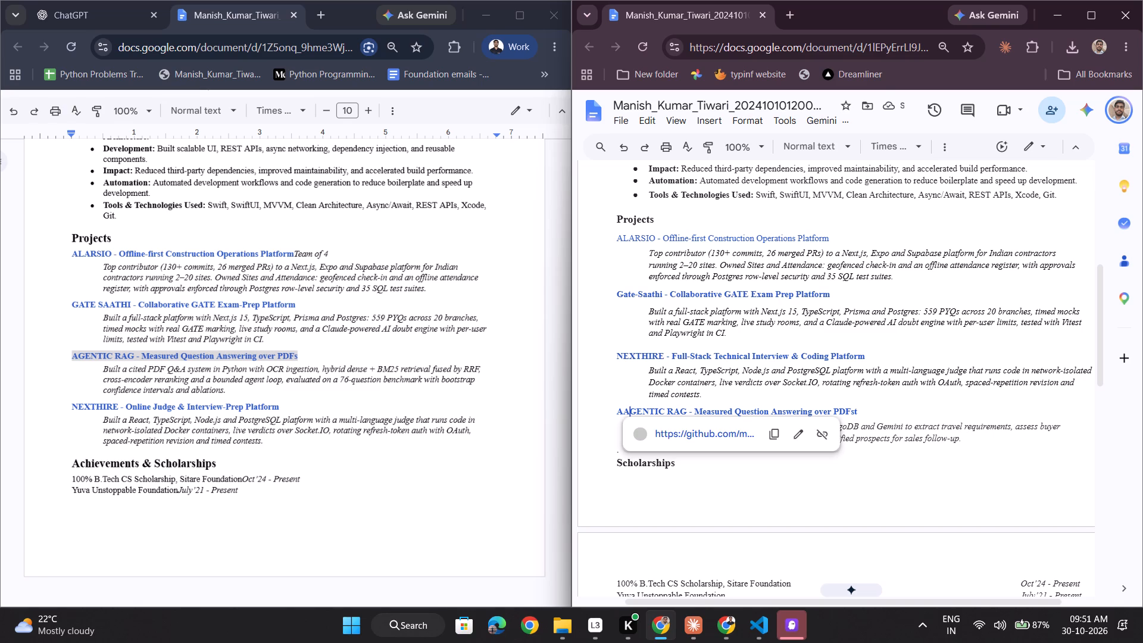
key(BackSpace)
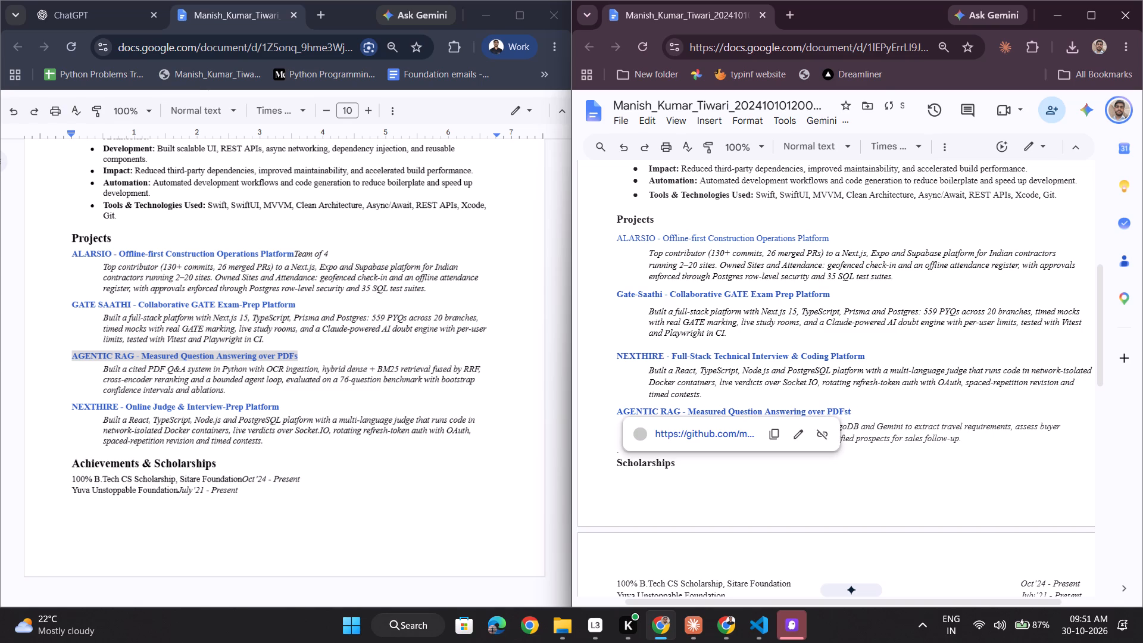
Change "AGENTIC" to "Agentic" in the RAG project title and delete the stray "t" after "PDFs".
click(680, 413)
drag(661, 410, 626, 411)
drag(626, 411, 624, 411)
key(BackSpace)
text(gentic)
key(space)
click(766, 408)
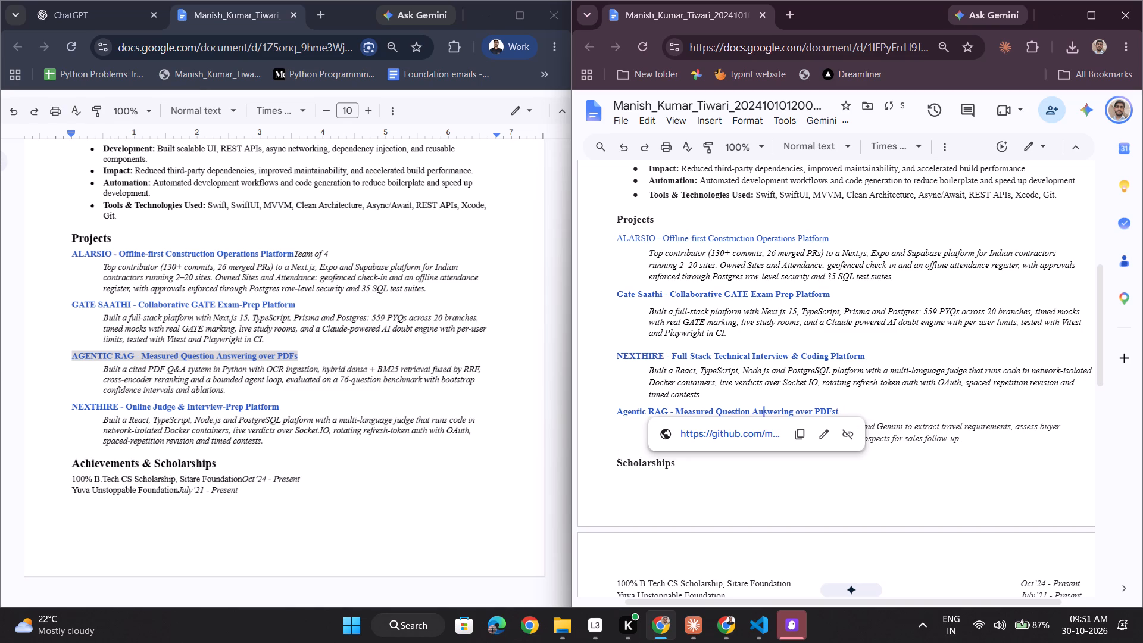
click(858, 406)
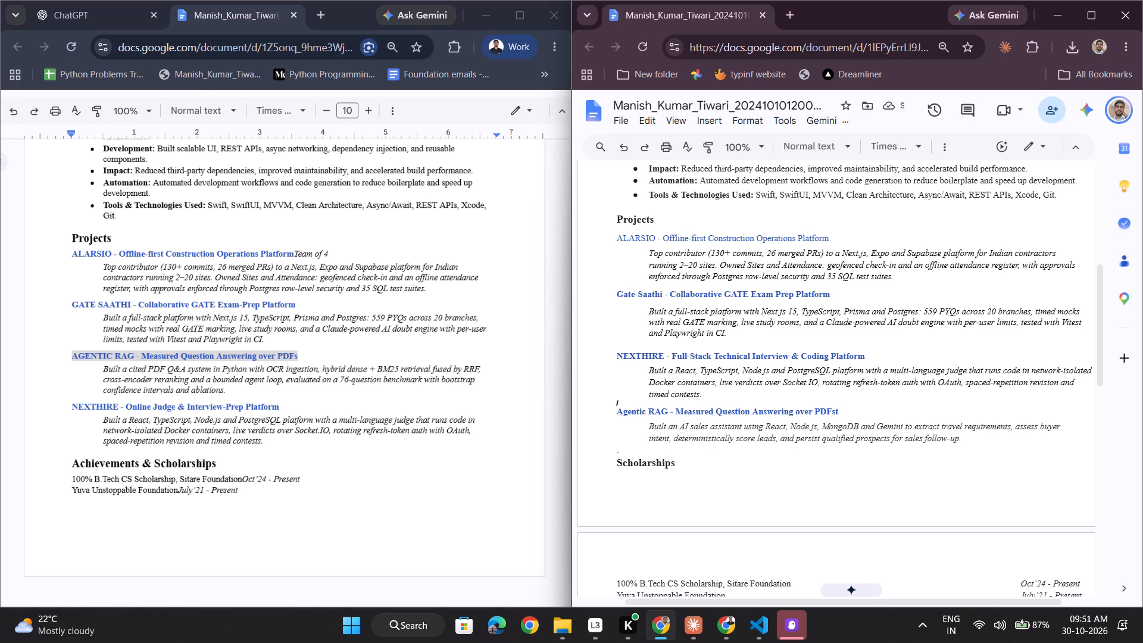
click(852, 408)
key(BackSpace)
key(BackSpace)
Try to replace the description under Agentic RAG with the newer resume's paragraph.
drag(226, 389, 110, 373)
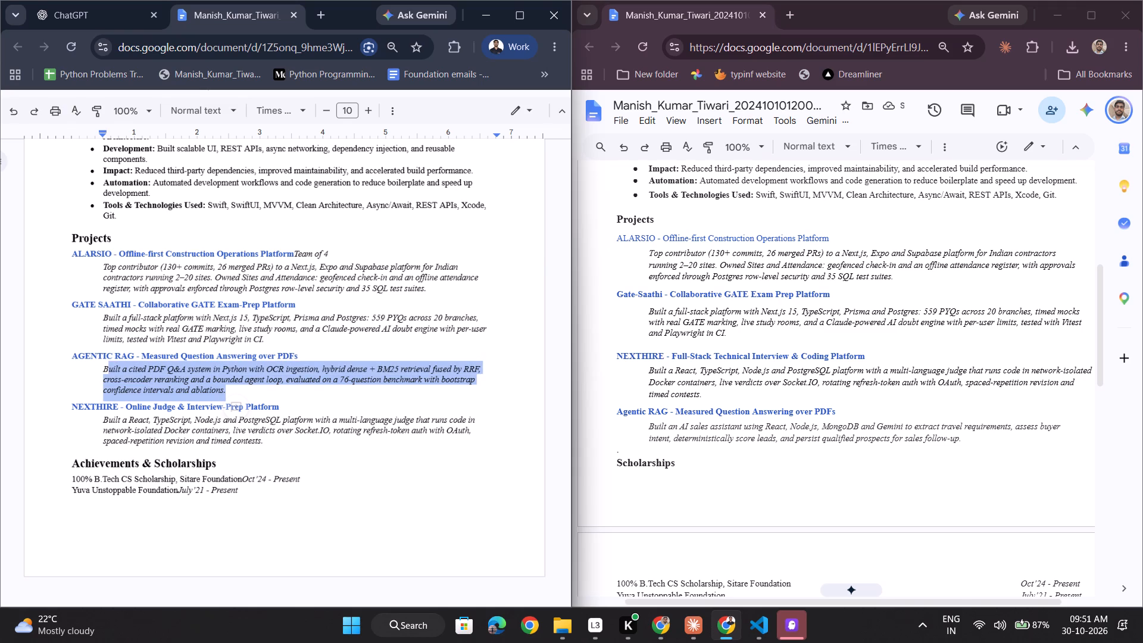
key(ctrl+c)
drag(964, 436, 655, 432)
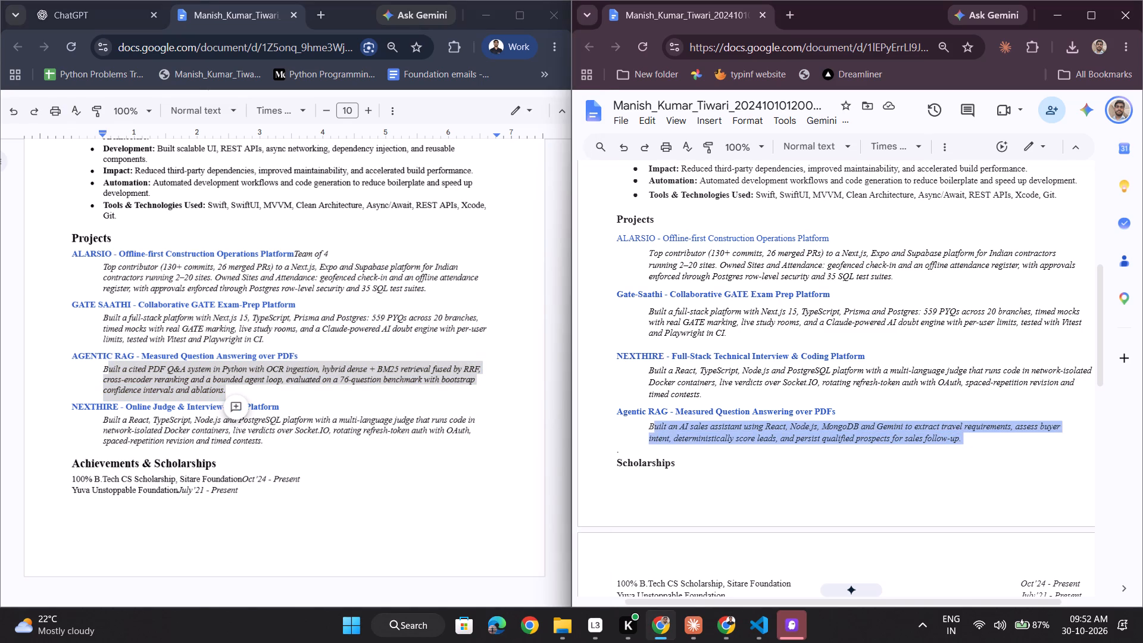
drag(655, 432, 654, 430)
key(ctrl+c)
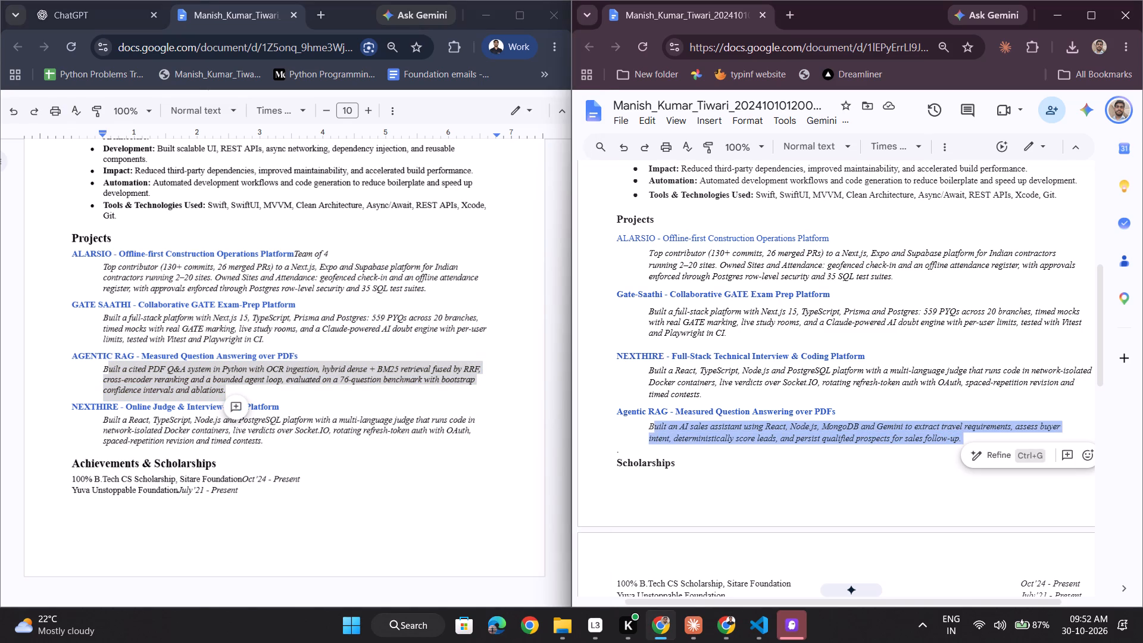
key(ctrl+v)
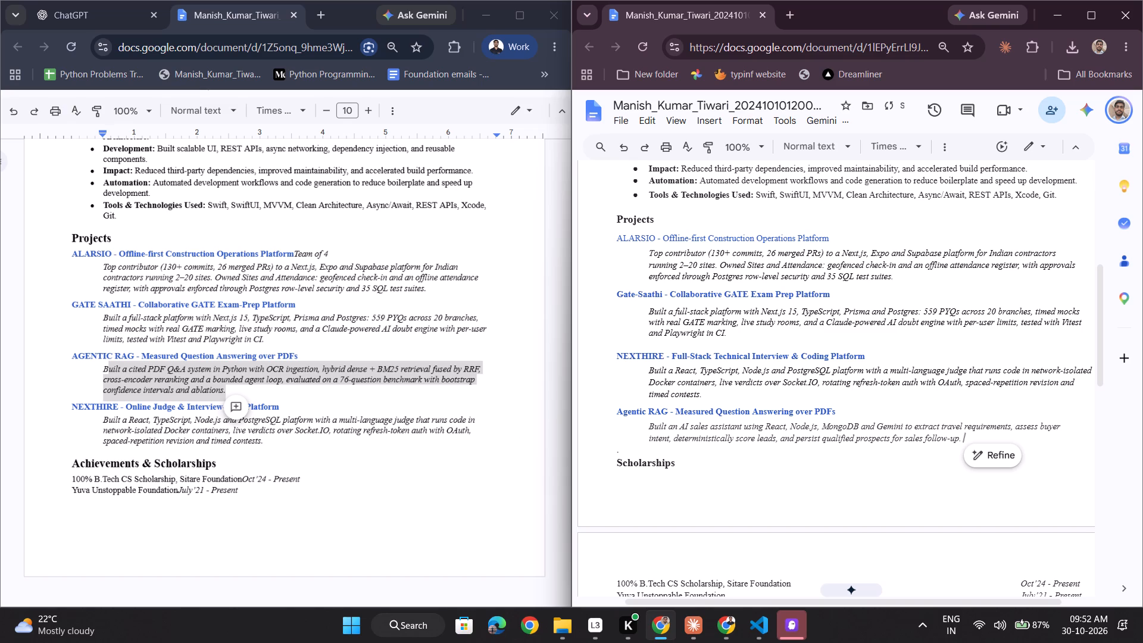
Replace the description under Agentic RAG with the "Built a cited PDF Q&A system in Python" paragraph copied from the newer resume.
click(233, 391)
click(221, 391)
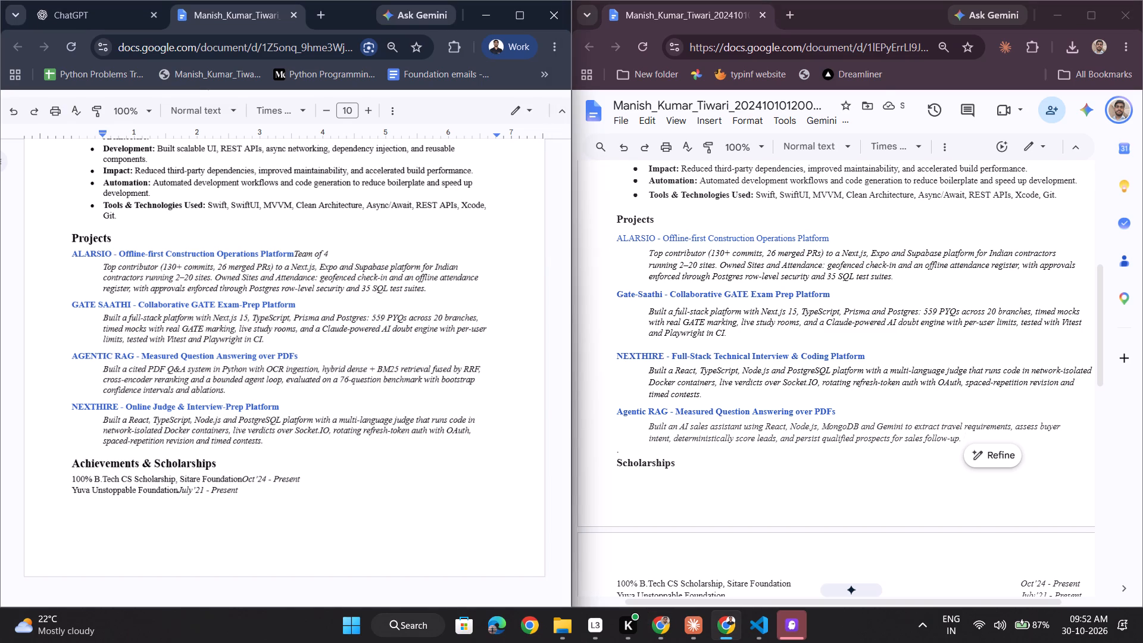
drag(227, 392, 107, 372)
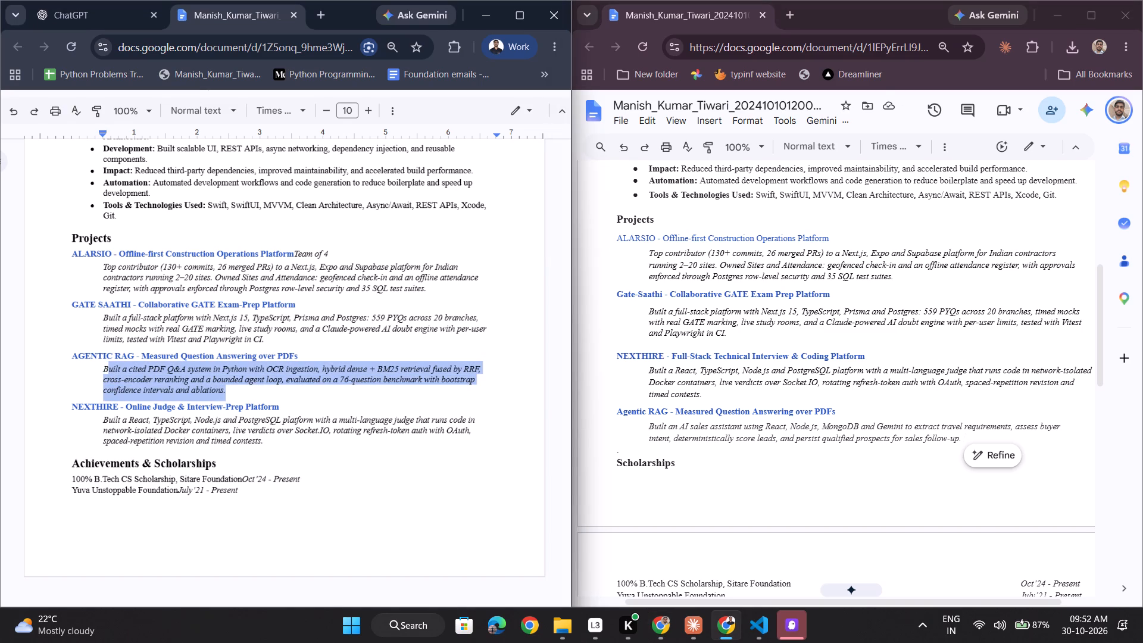
drag(107, 372, 109, 372)
key(ctrl+c)
click(794, 422)
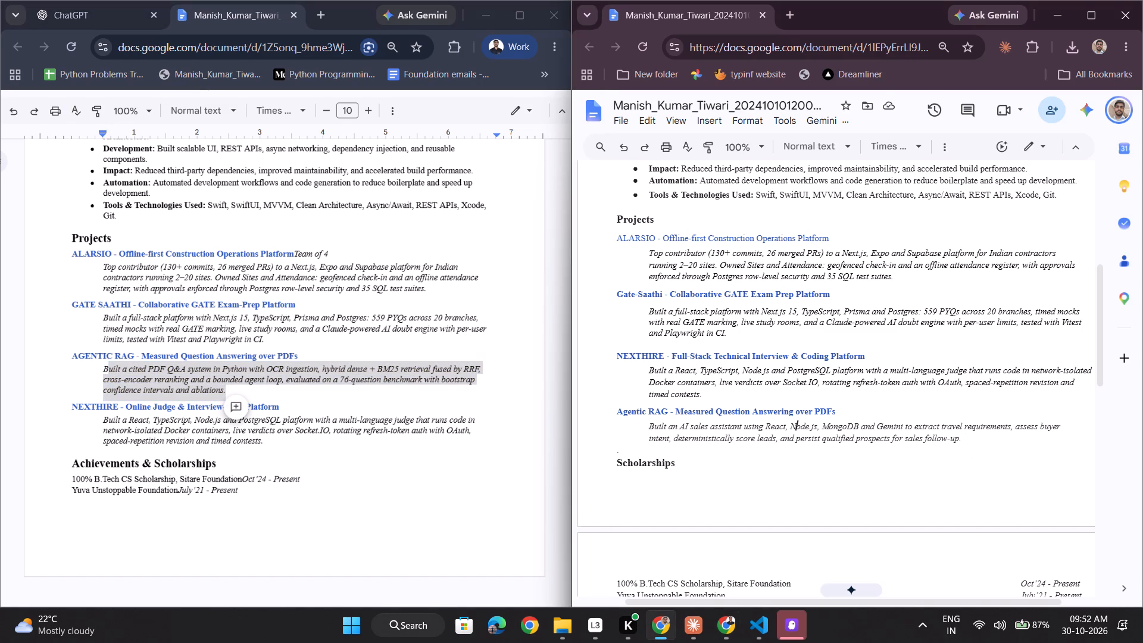
drag(969, 442, 654, 431)
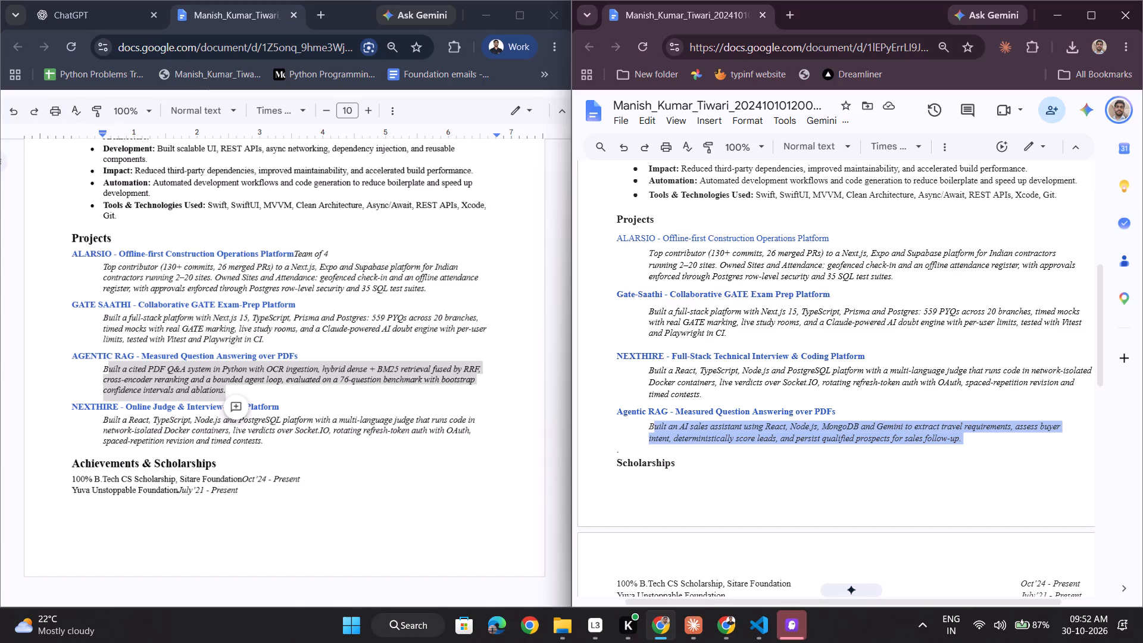
drag(654, 431, 654, 430)
key(ctrl+v)
click(656, 427)
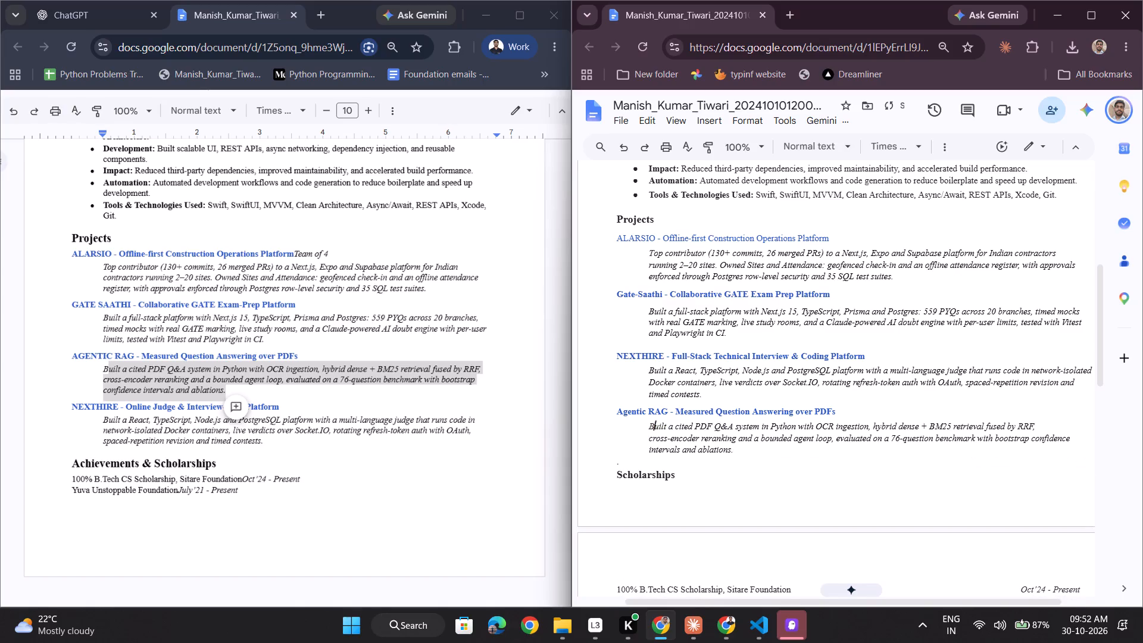
click(751, 445)
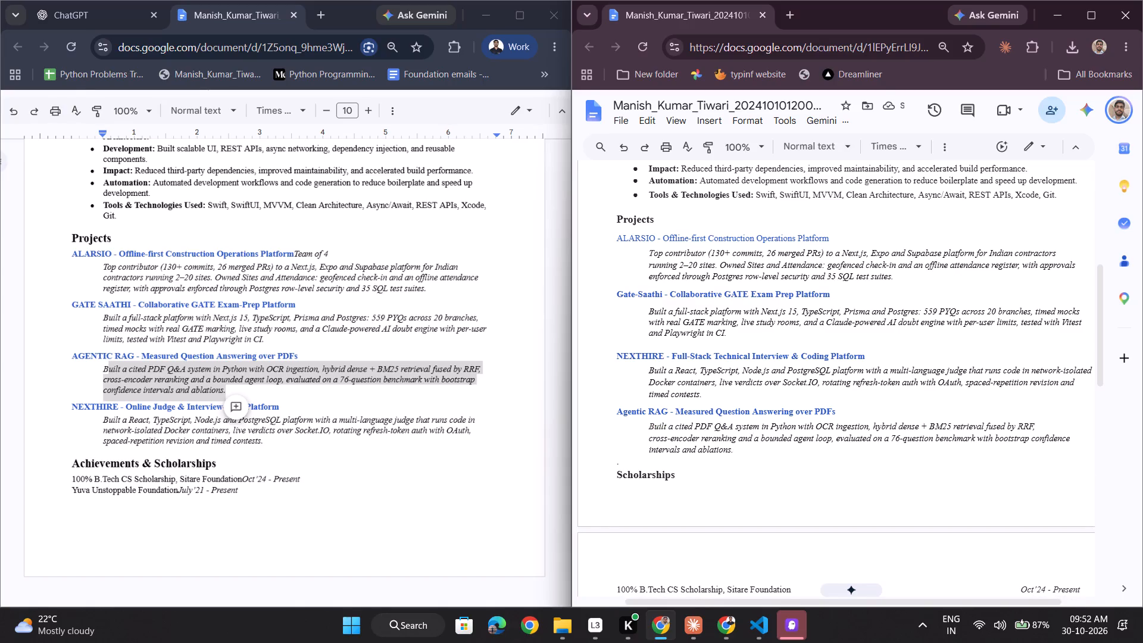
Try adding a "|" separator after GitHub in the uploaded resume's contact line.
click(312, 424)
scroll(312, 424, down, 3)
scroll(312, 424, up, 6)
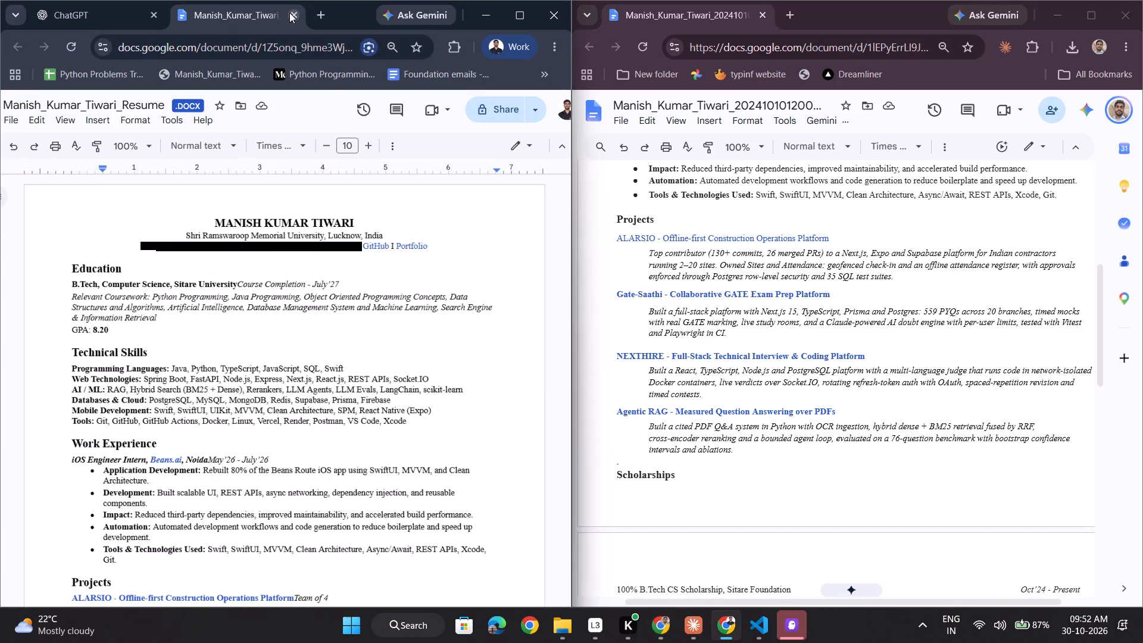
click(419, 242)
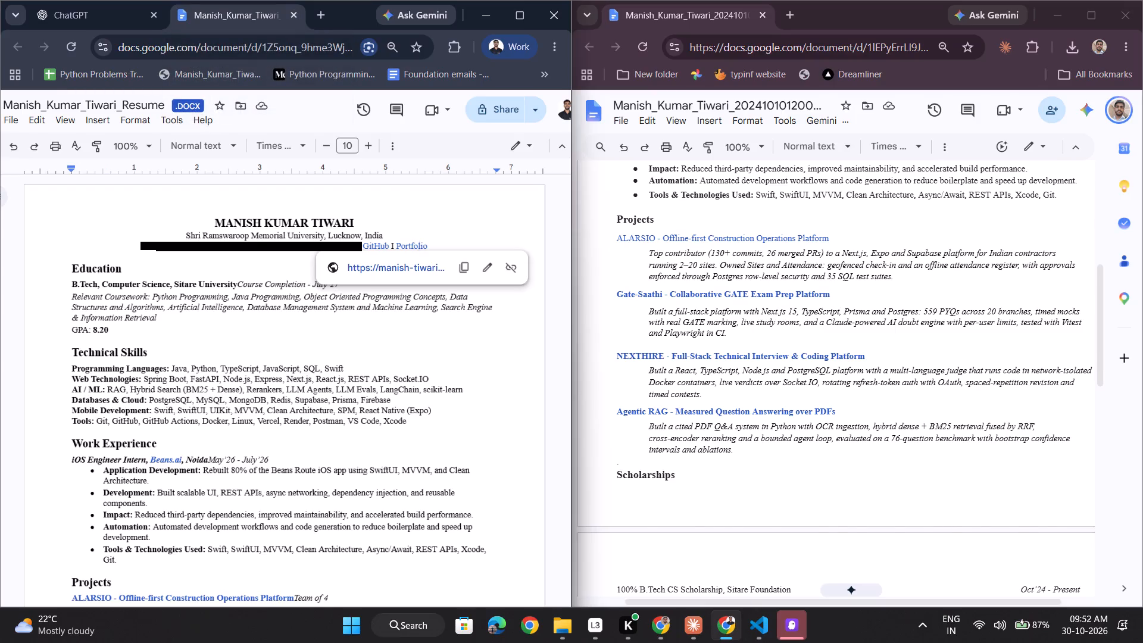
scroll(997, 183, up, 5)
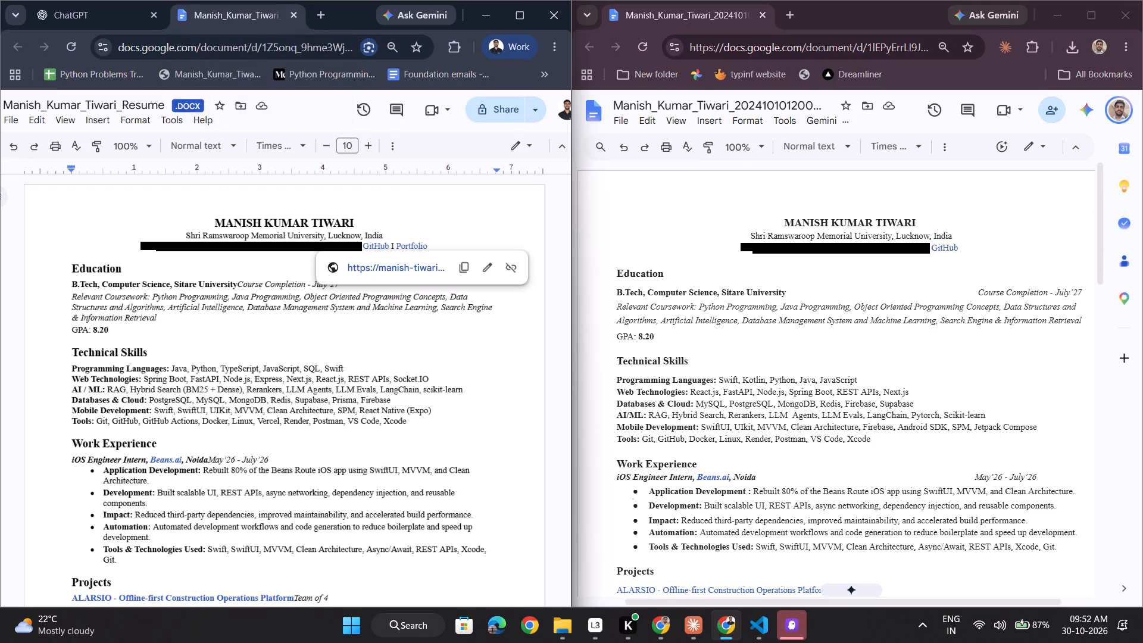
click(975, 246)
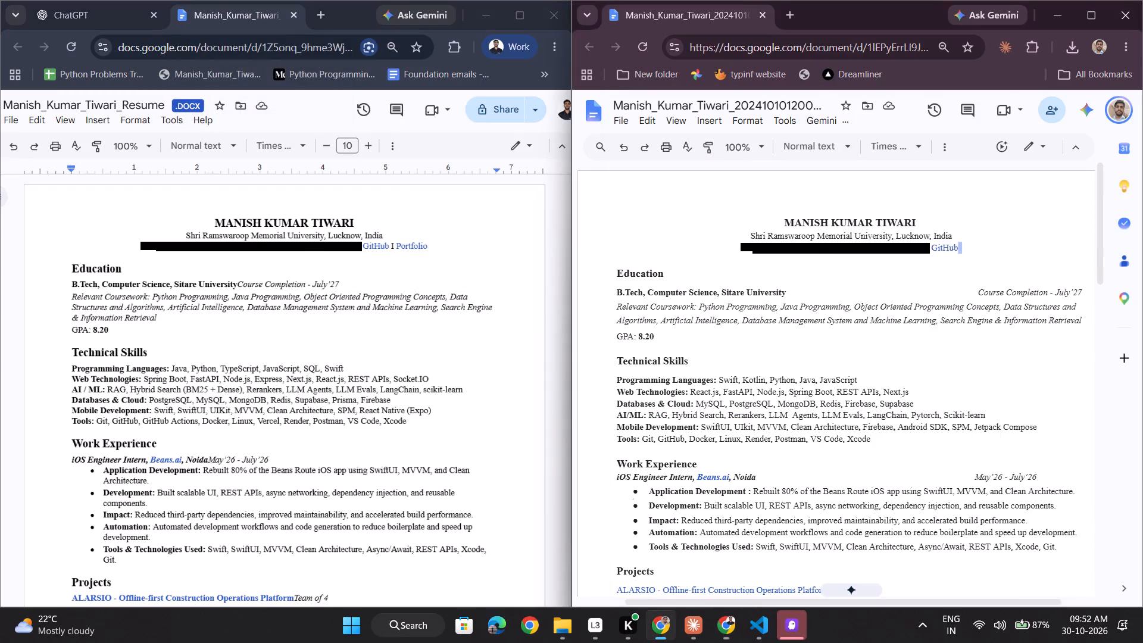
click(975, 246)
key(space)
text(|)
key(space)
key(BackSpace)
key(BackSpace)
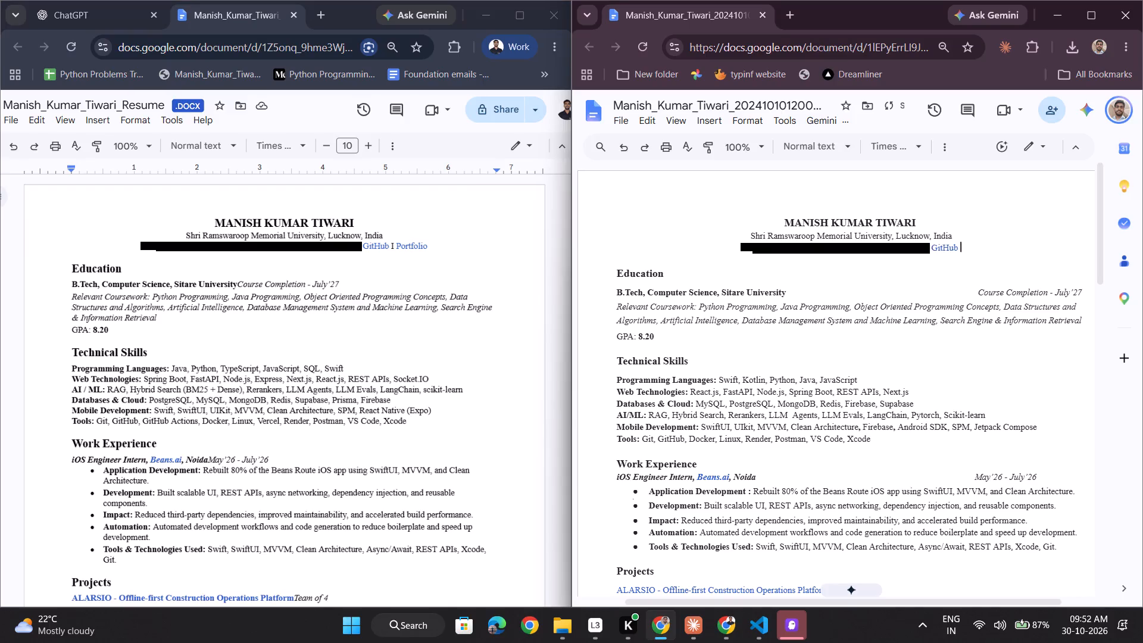
Append a separator and a space after GitHub in the contact line, copying the separator that precedes GitHub.
click(929, 245)
key(ctrl+c)
click(963, 247)
key(ctrl+v)
click(995, 249)
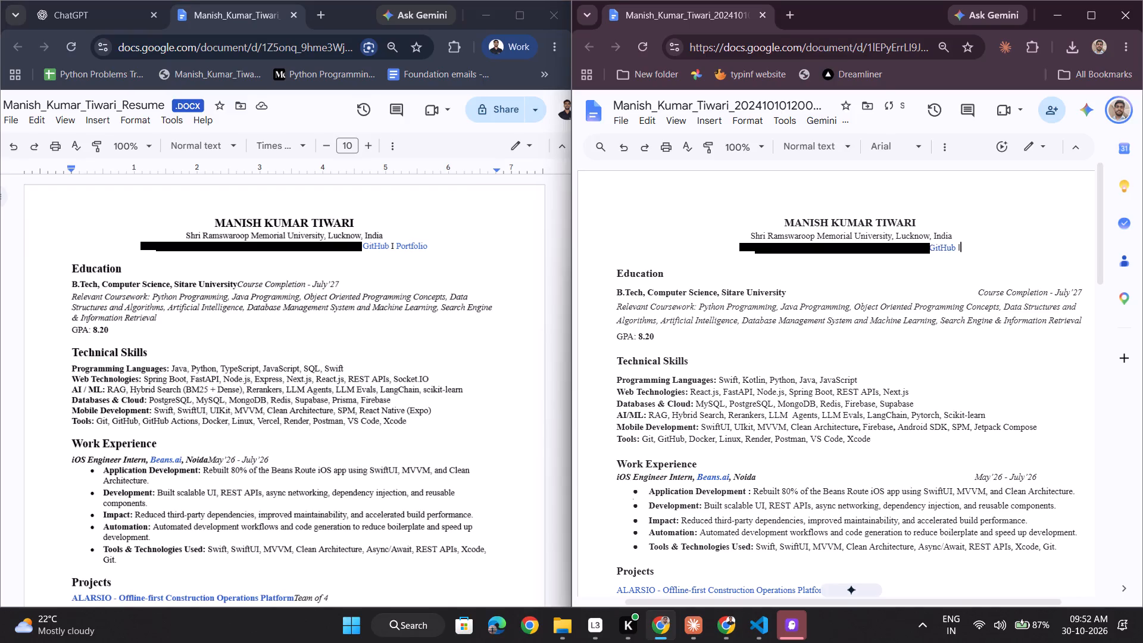
key(space)
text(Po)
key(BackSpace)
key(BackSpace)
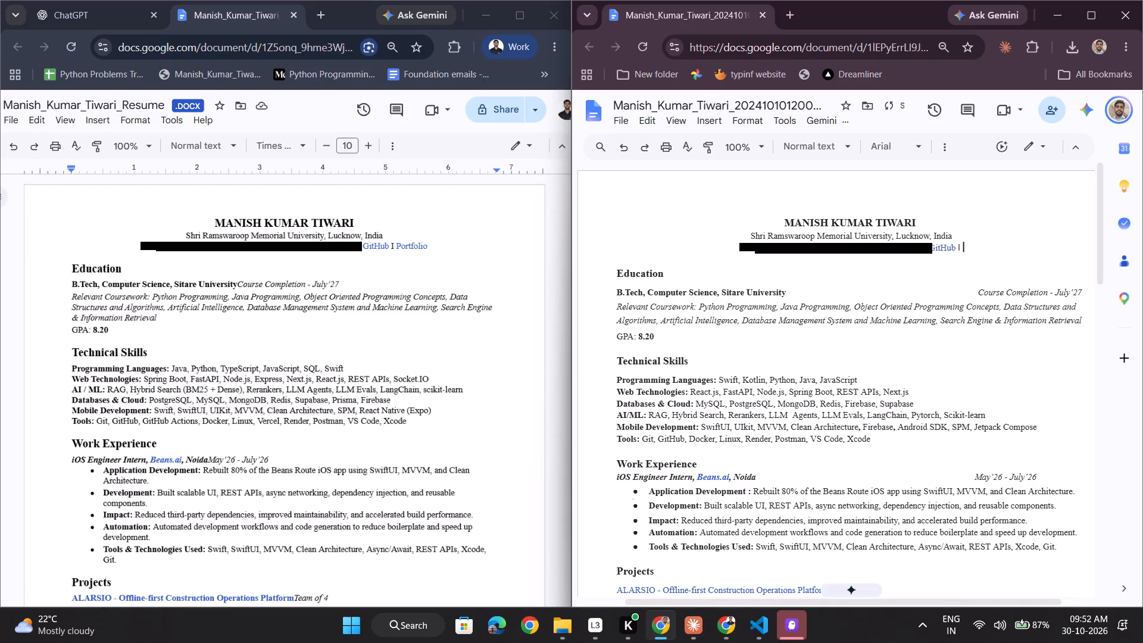
Duplicate the GitHub link after the new separator in the contact line.
drag(929, 247, 955, 249)
key(ctrl+c)
click(983, 244)
key(ctrl+v)
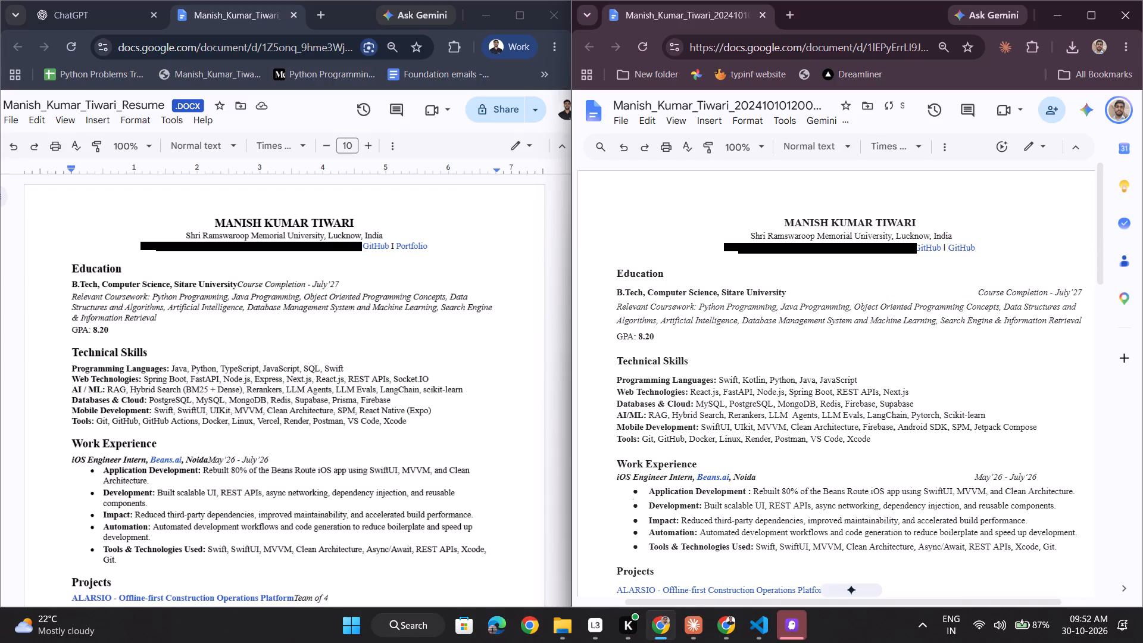
Change the duplicated GitHub link's text to "Portfolio" and its address to the Portfolio link copied from the newer resume.
click(972, 249)
click(1063, 269)
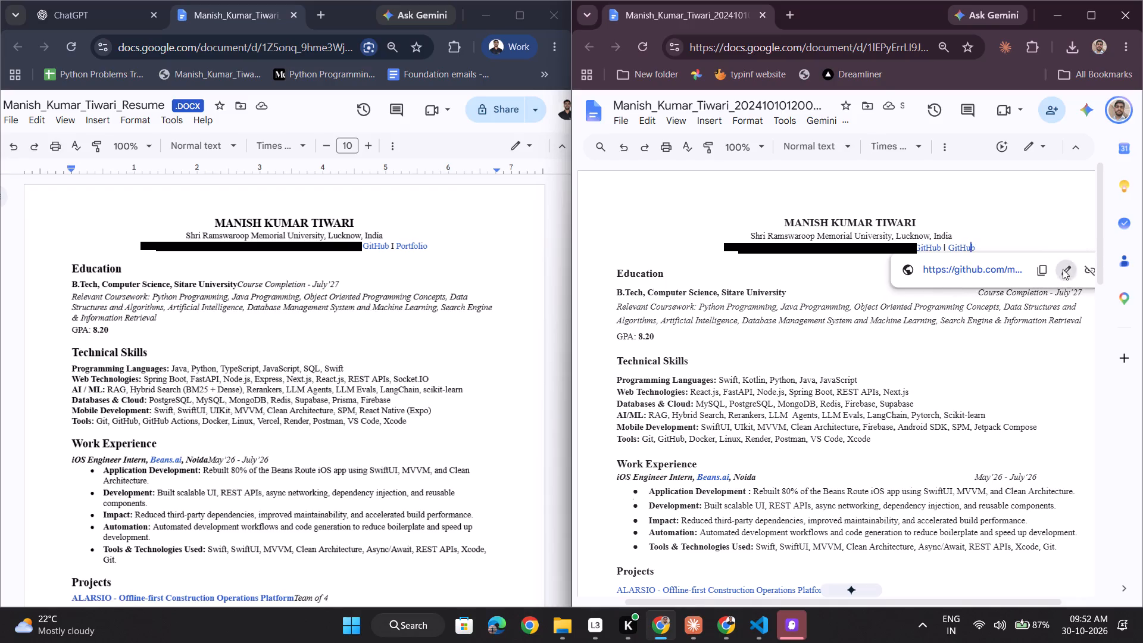
text(Portfolio)
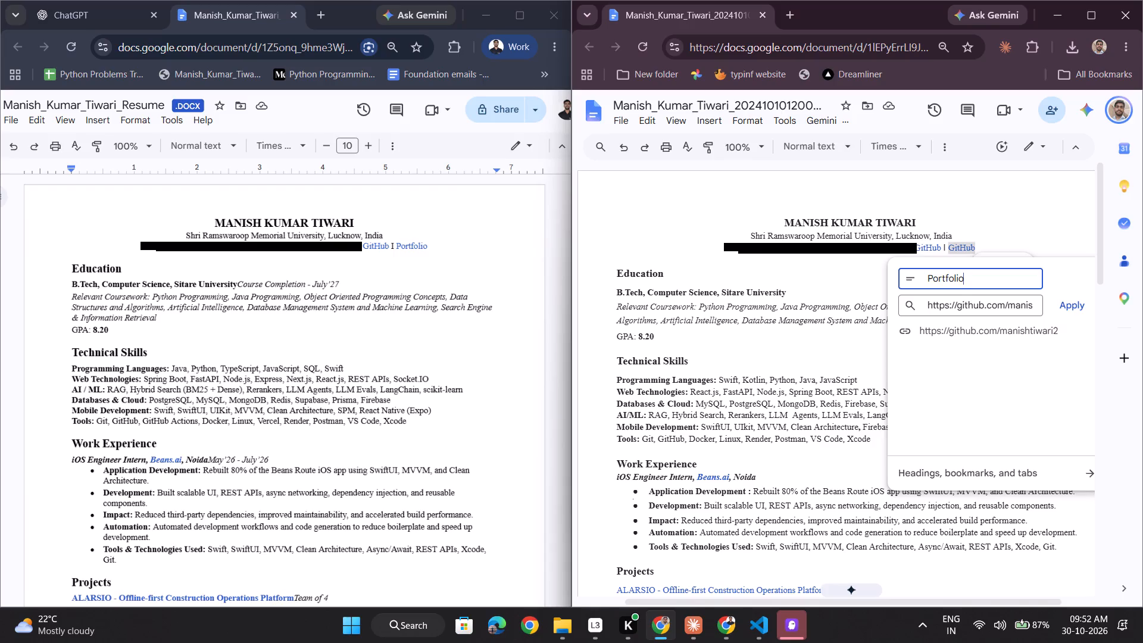
click(936, 304)
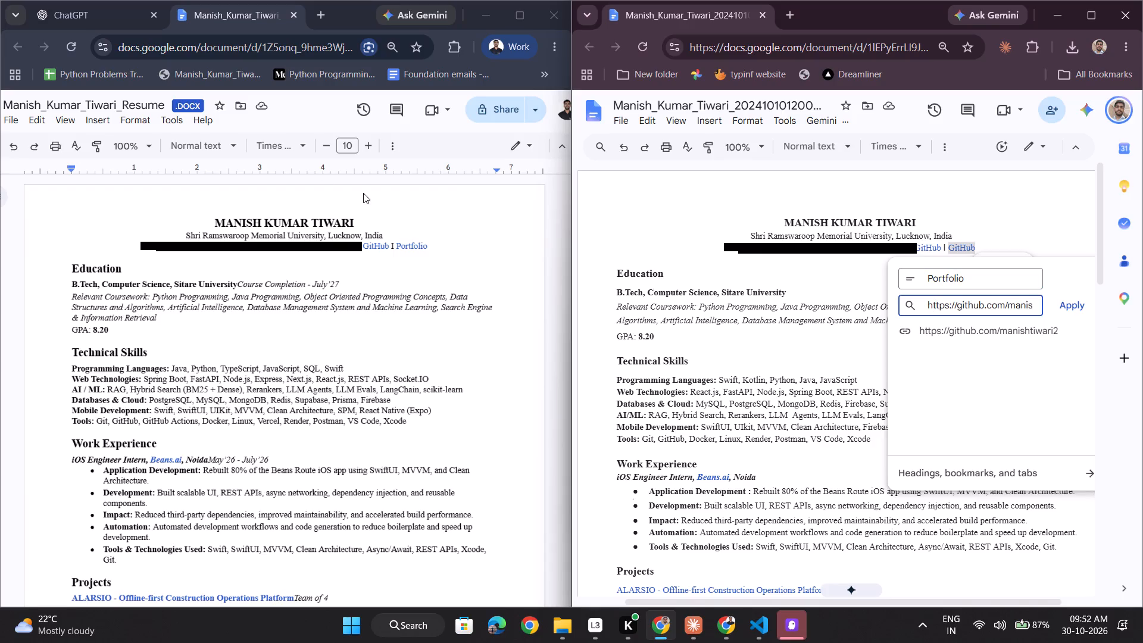
click(405, 245)
click(468, 271)
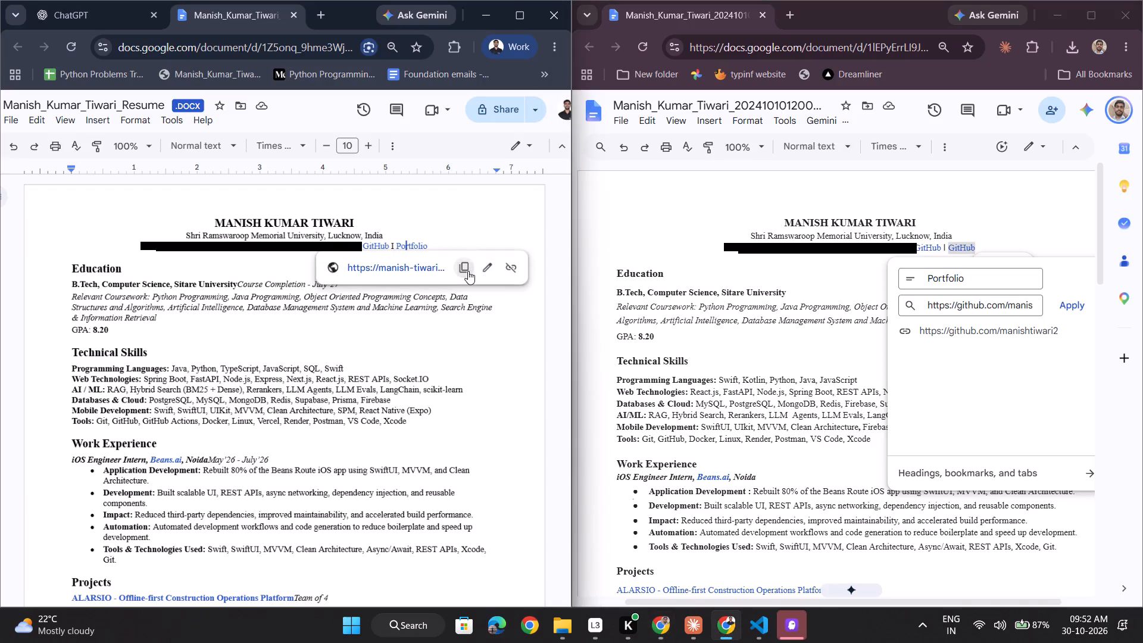
click(940, 307)
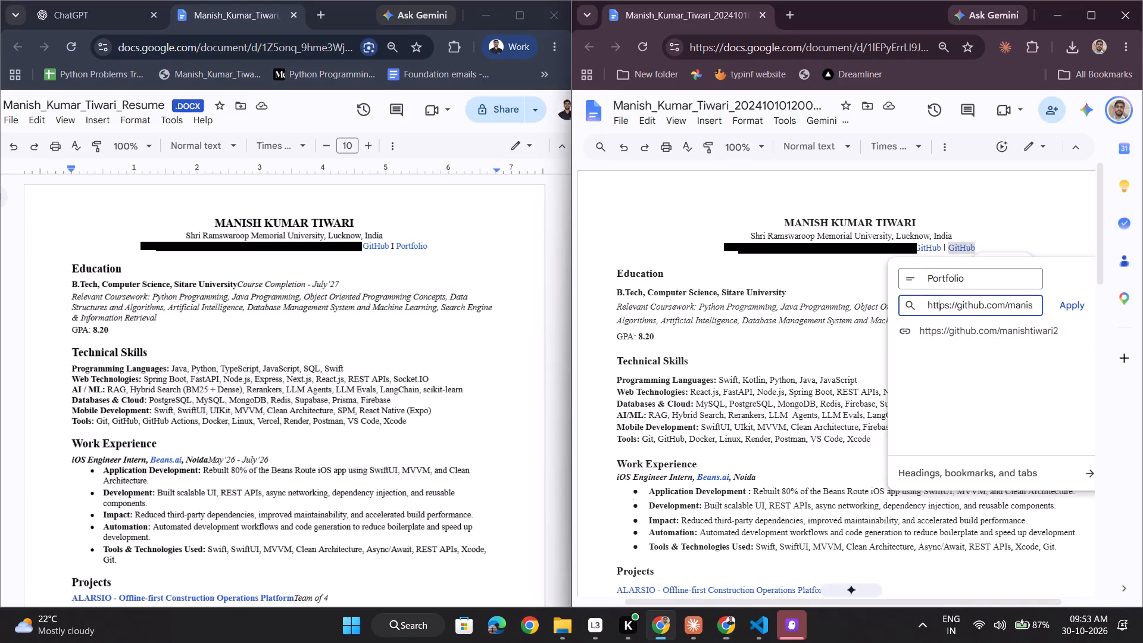
key(ctrl+a)
key(ctrl+v)
click(1071, 301)
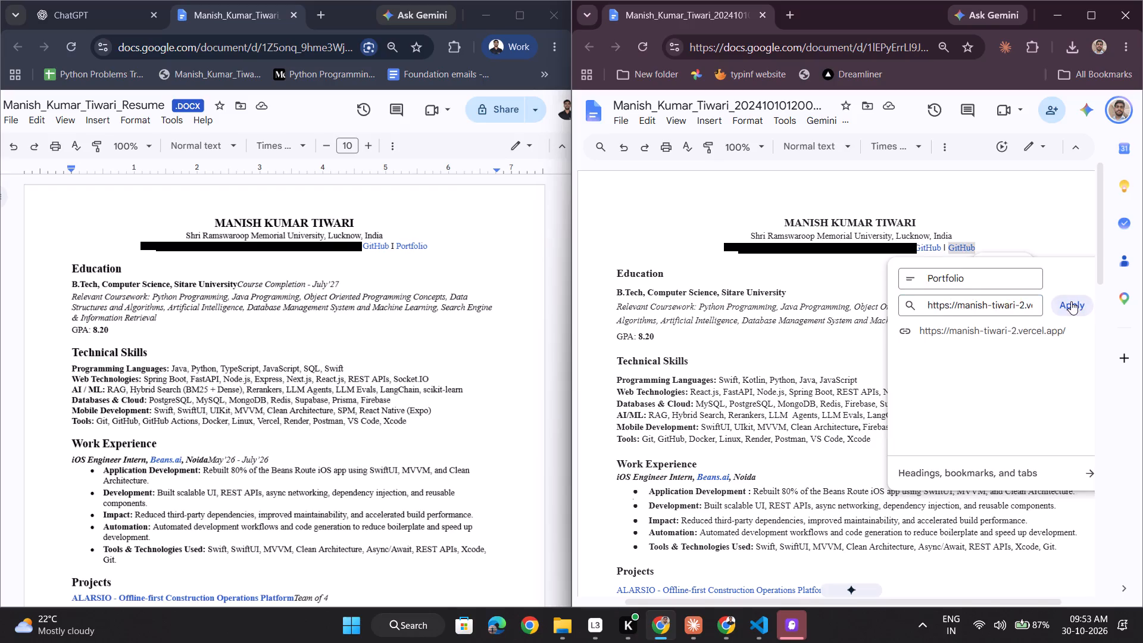
Remove the underline from the Portfolio link in the contact line.
drag(978, 252, 946, 251)
key(ctrl+u)
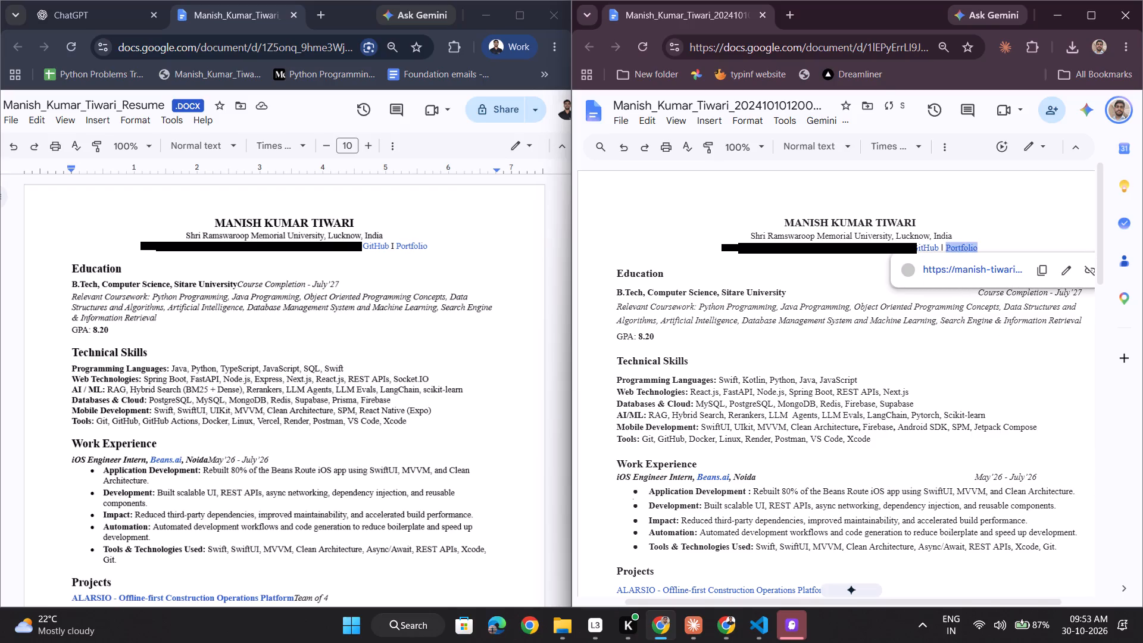
Close the window holding the .DOCX reference resume and maximize the window of the resume being edited.
click(967, 233)
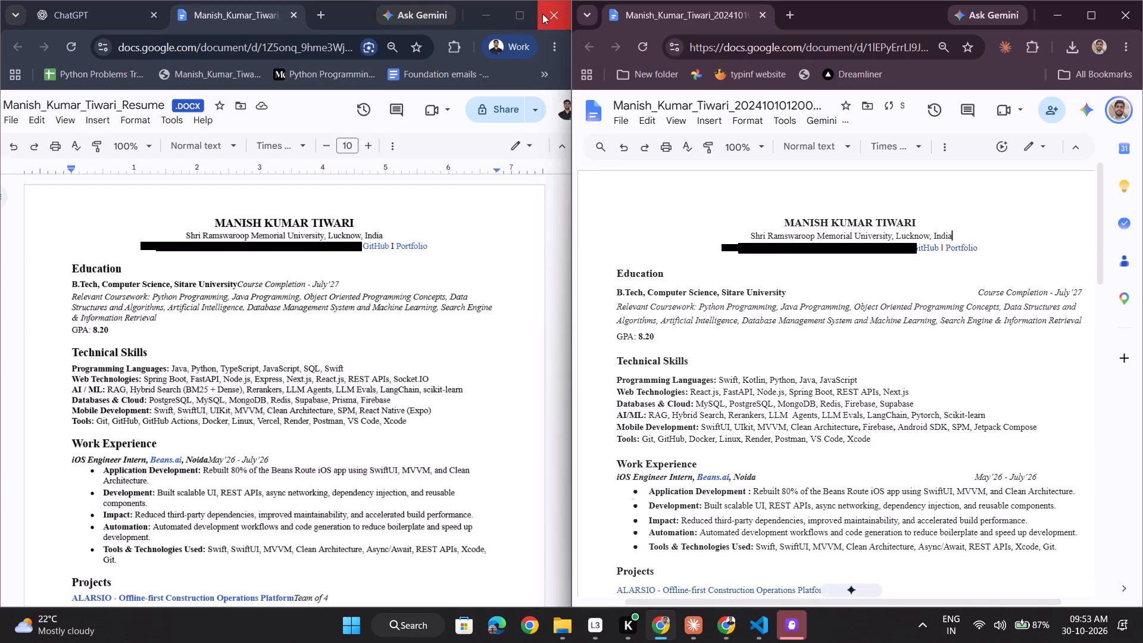
click(542, 14)
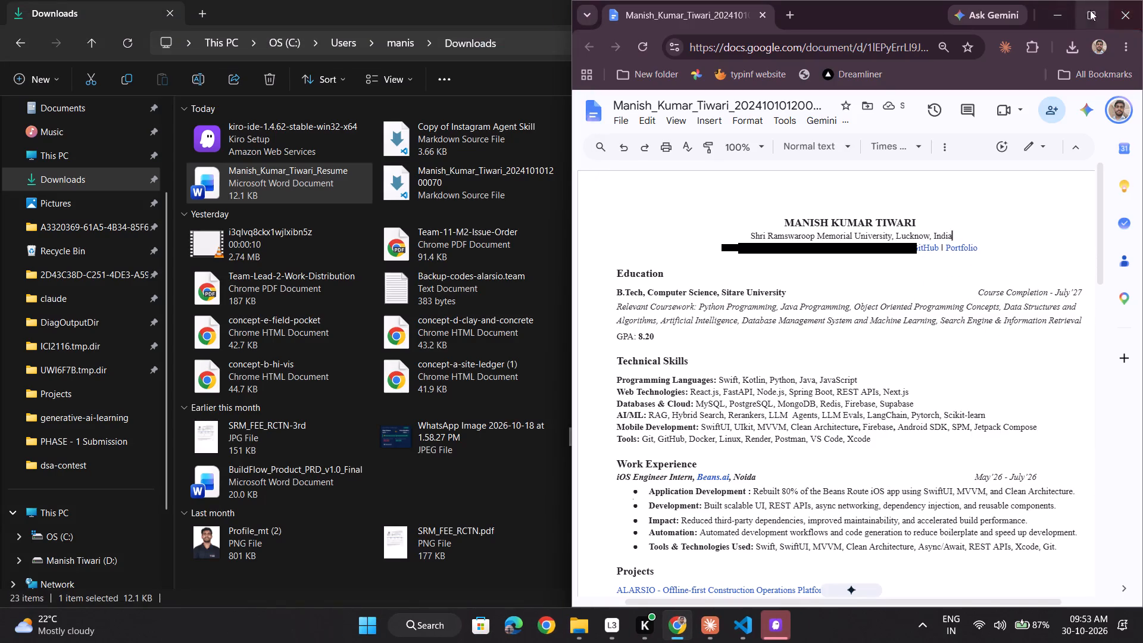
click(1090, 10)
Remove the small blank line between the Development and Impact bullets under Work Experience.
scroll(471, 223, right, 1)
scroll(471, 223, down, 1)
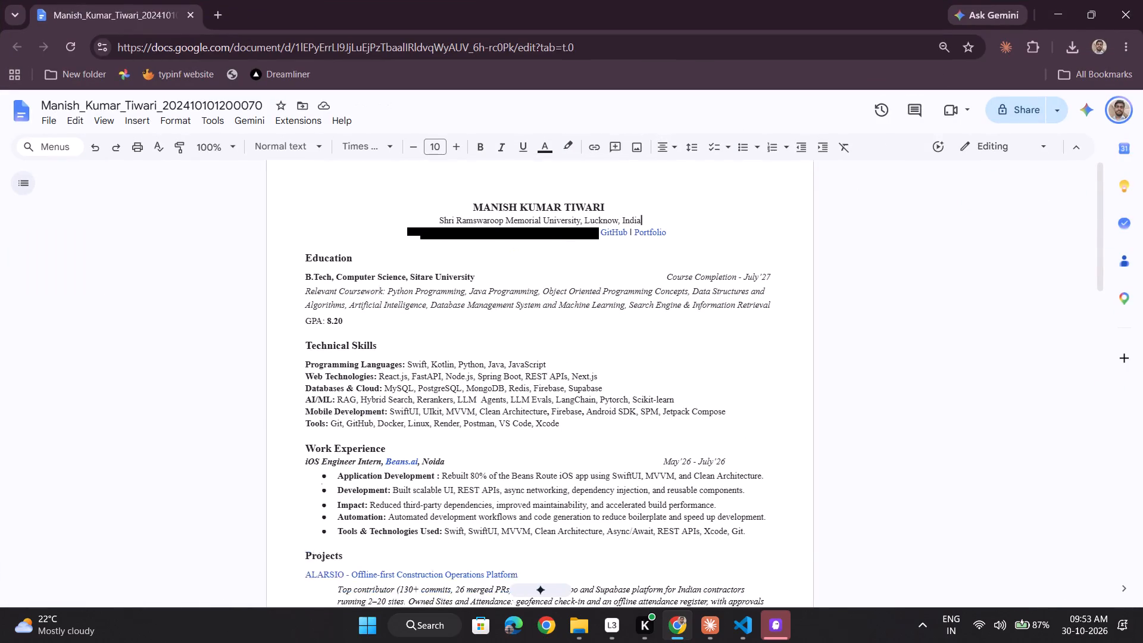
scroll(471, 223, down, 1)
scroll(457, 330, down, 2)
scroll(457, 330, up, 3)
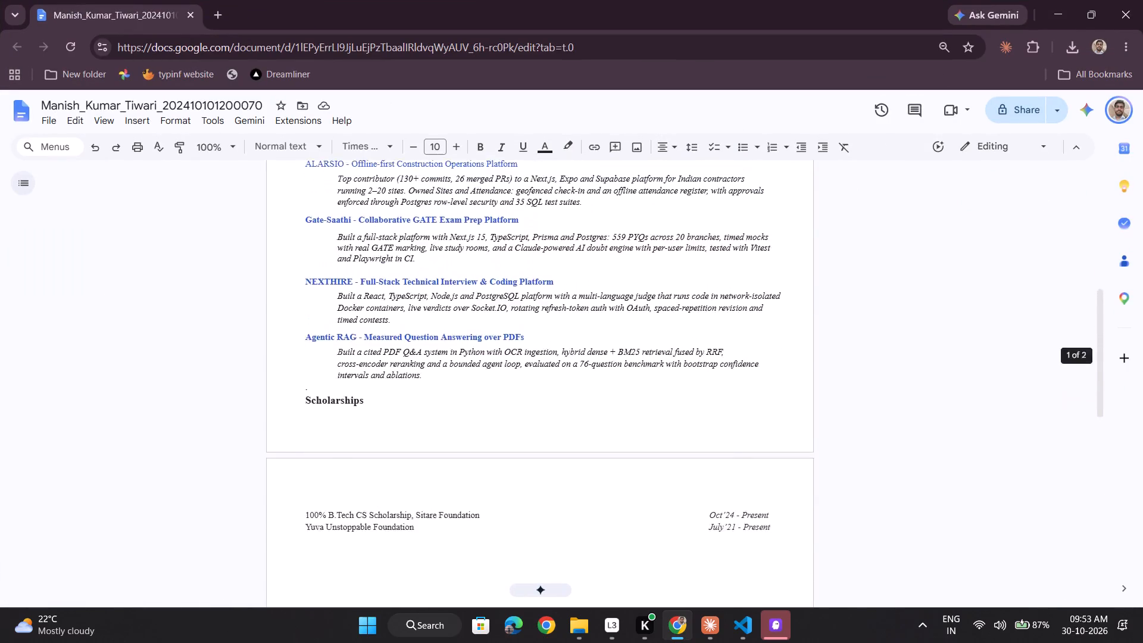
scroll(457, 330, up, 1)
click(432, 264)
scroll(432, 264, up, 2)
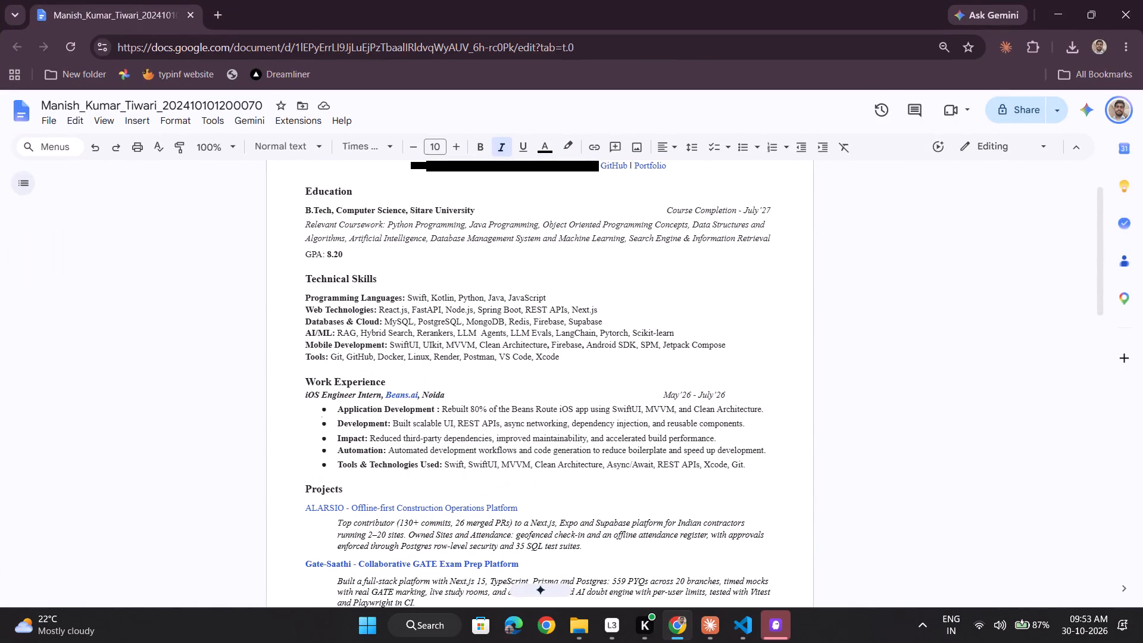
click(341, 432)
key(BackSpace)
key(BackSpace)
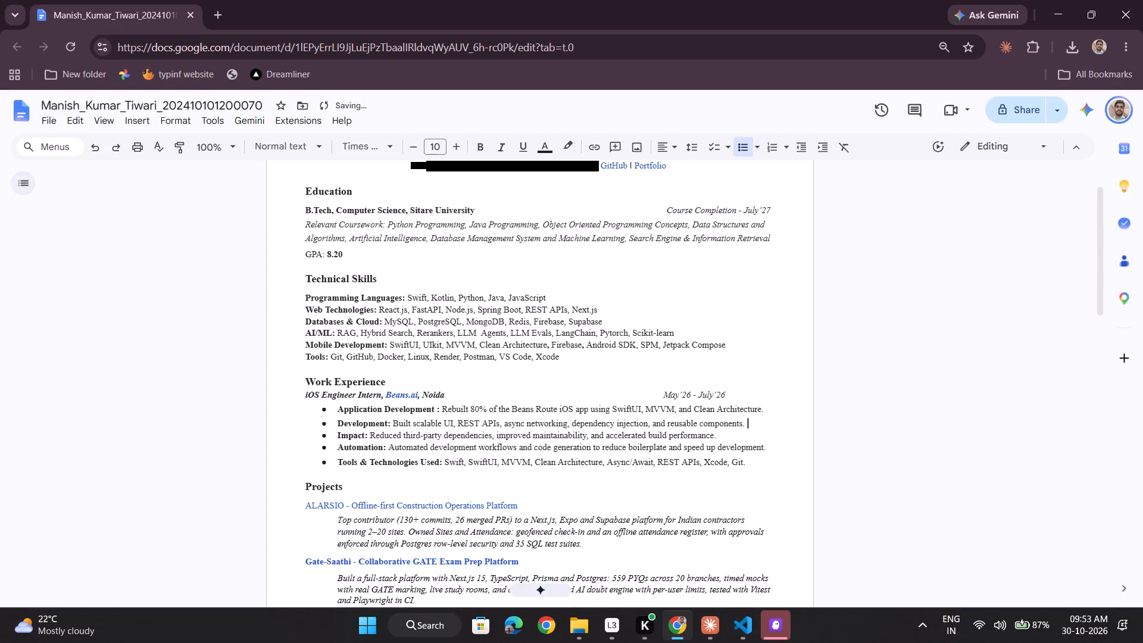
Delete the Development bullet under Work Experience together with the empty line it leaves behind.
scroll(383, 458, down, 1)
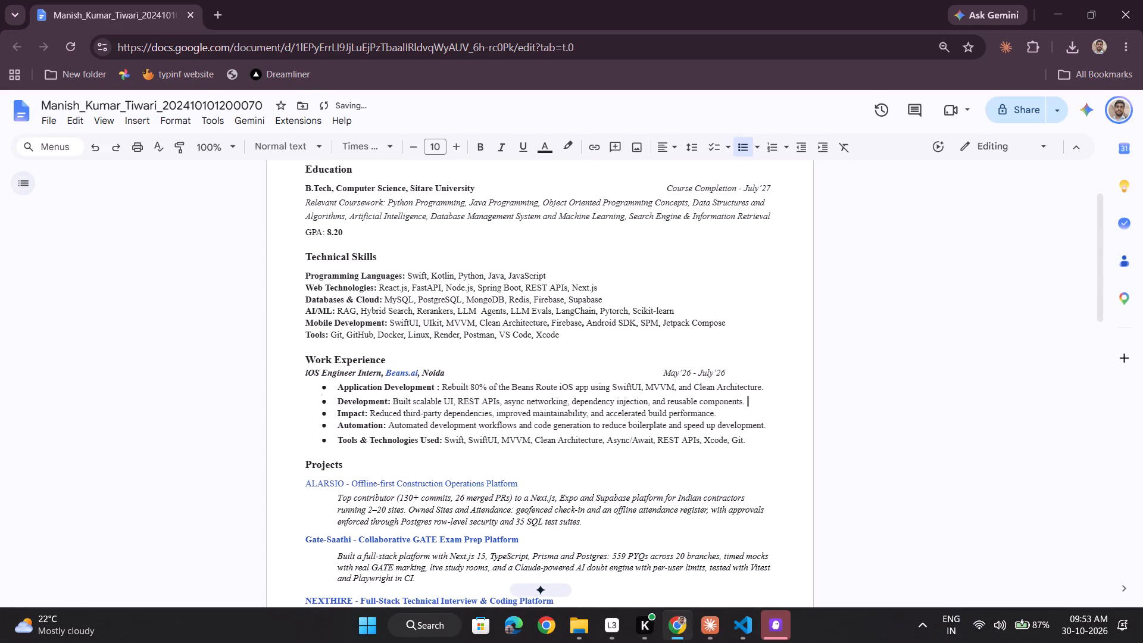
click(394, 410)
drag(752, 396, 422, 394)
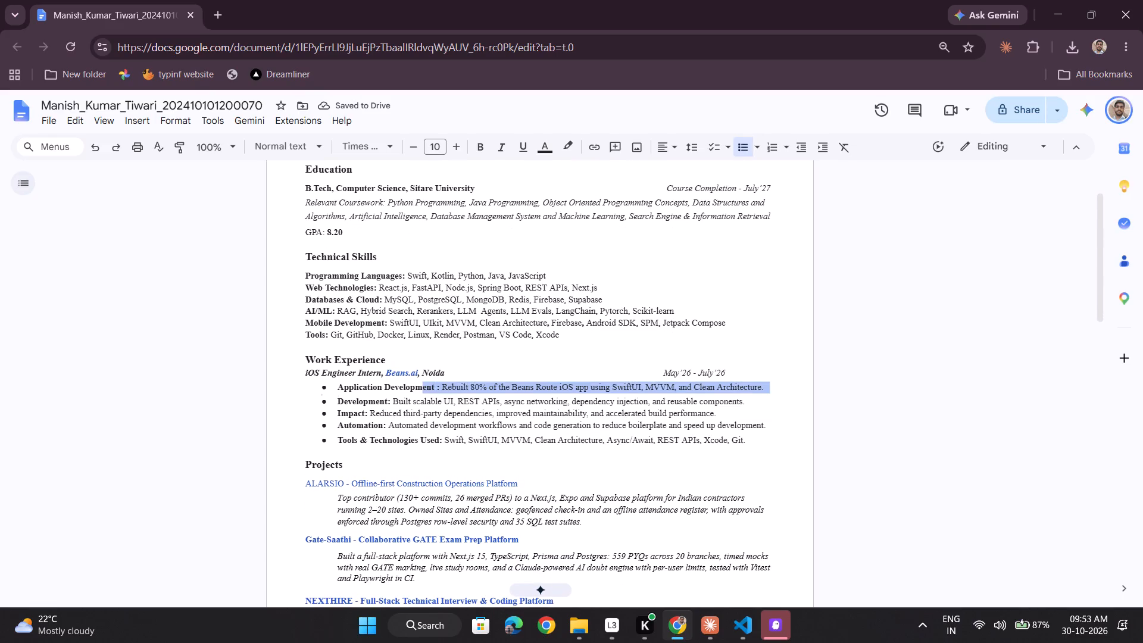
click(537, 401)
drag(757, 400, 509, 403)
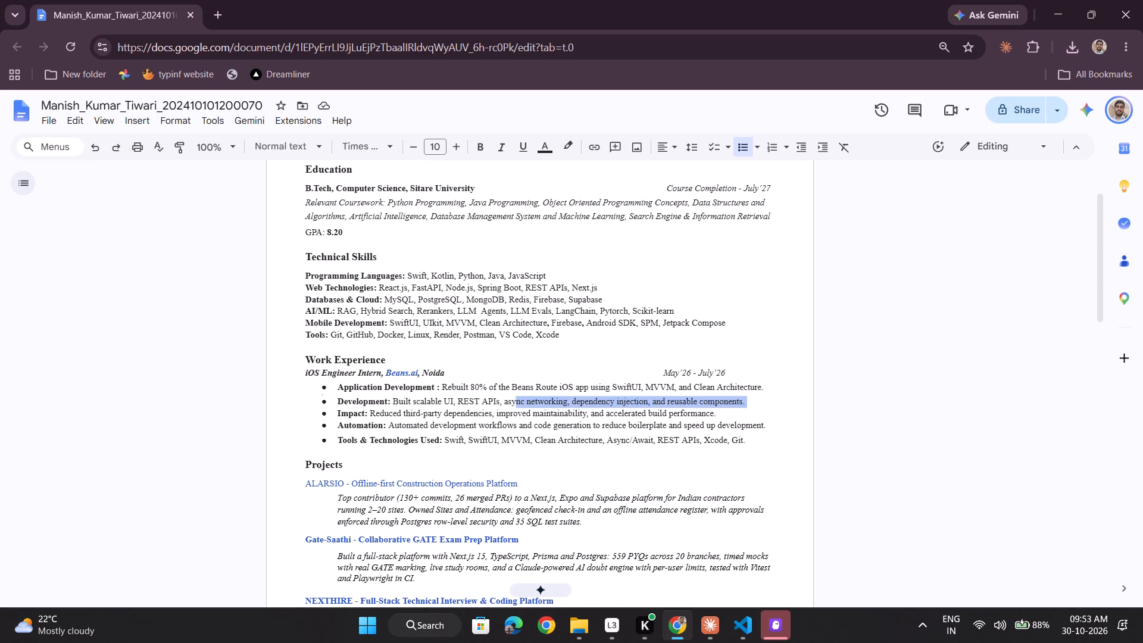
drag(509, 403, 316, 408)
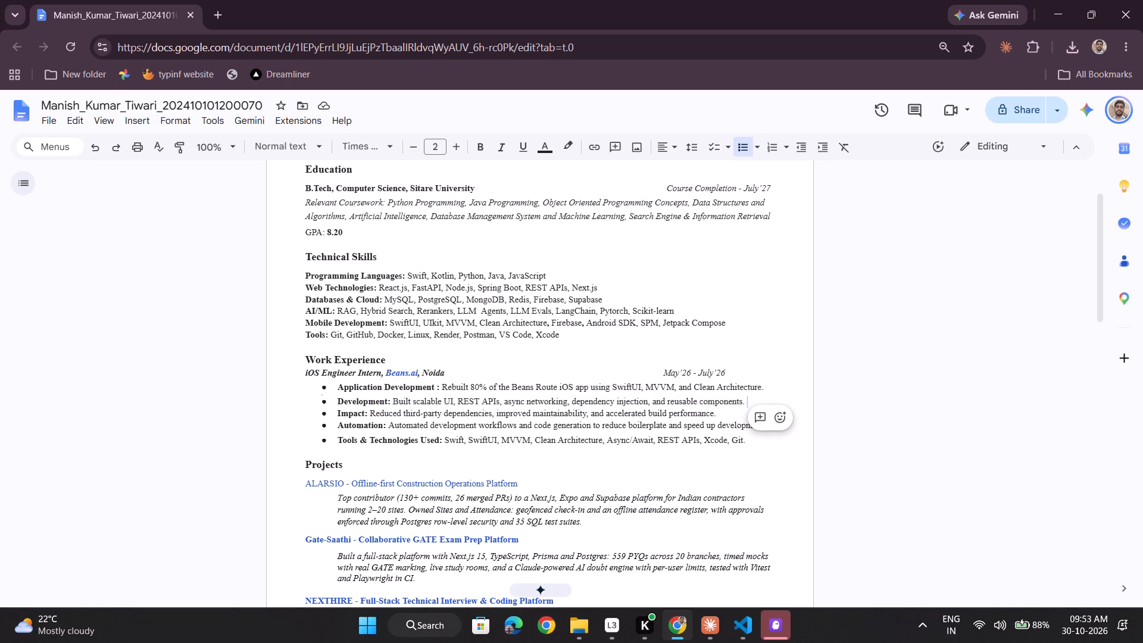
click(751, 395)
drag(750, 399, 662, 401)
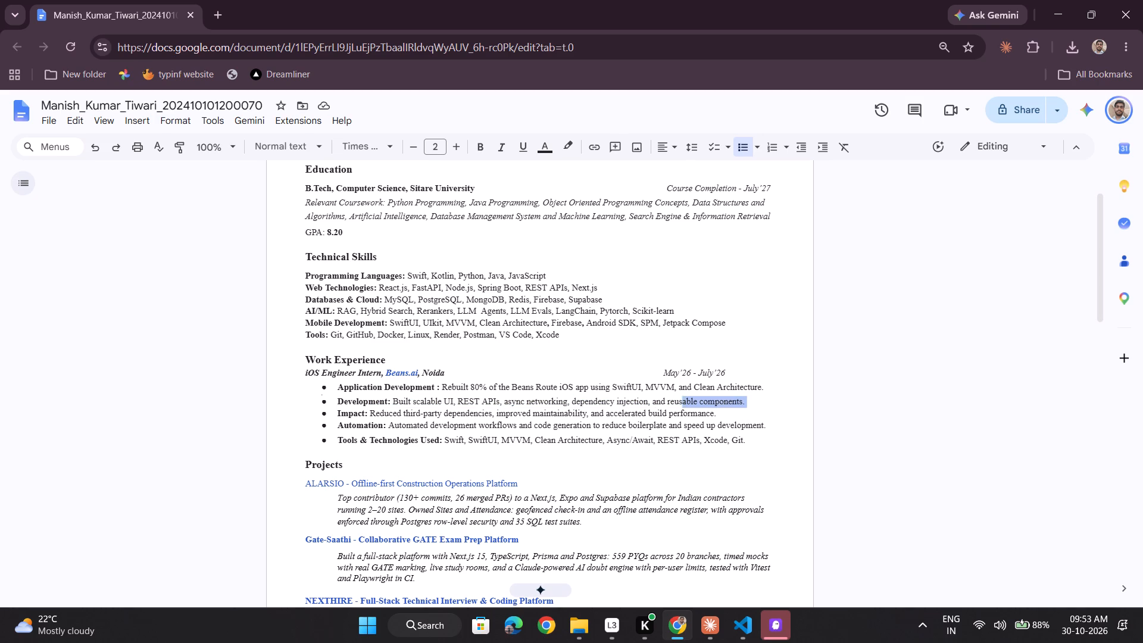
drag(662, 401, 342, 404)
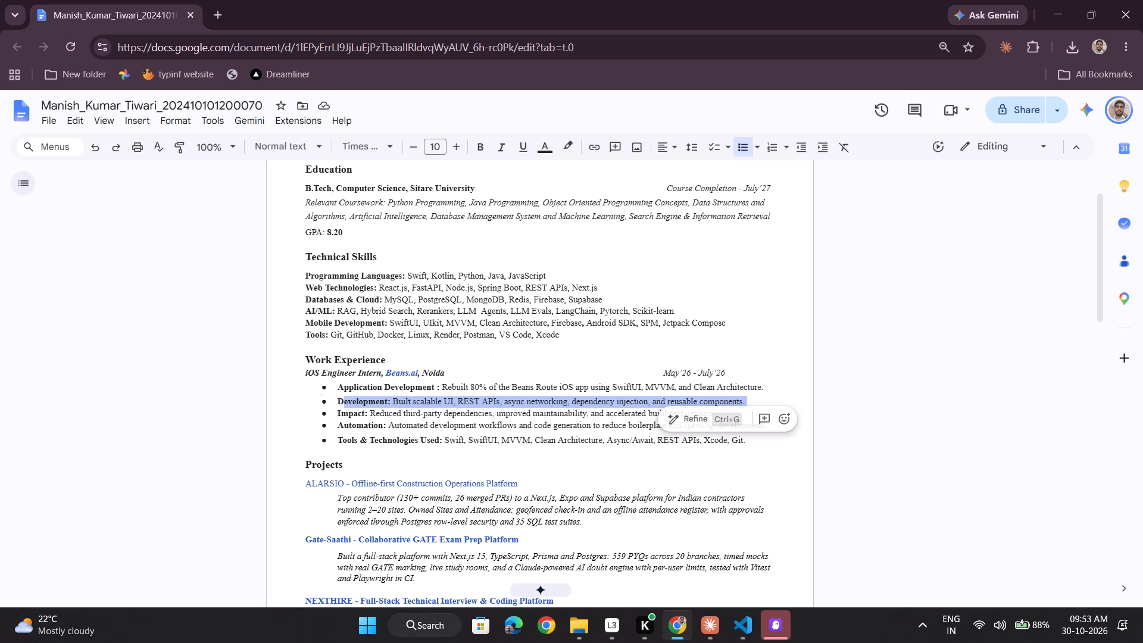
key(BackSpace)
key(BackSpace)
key(BackSpace)
key(BackSpace)
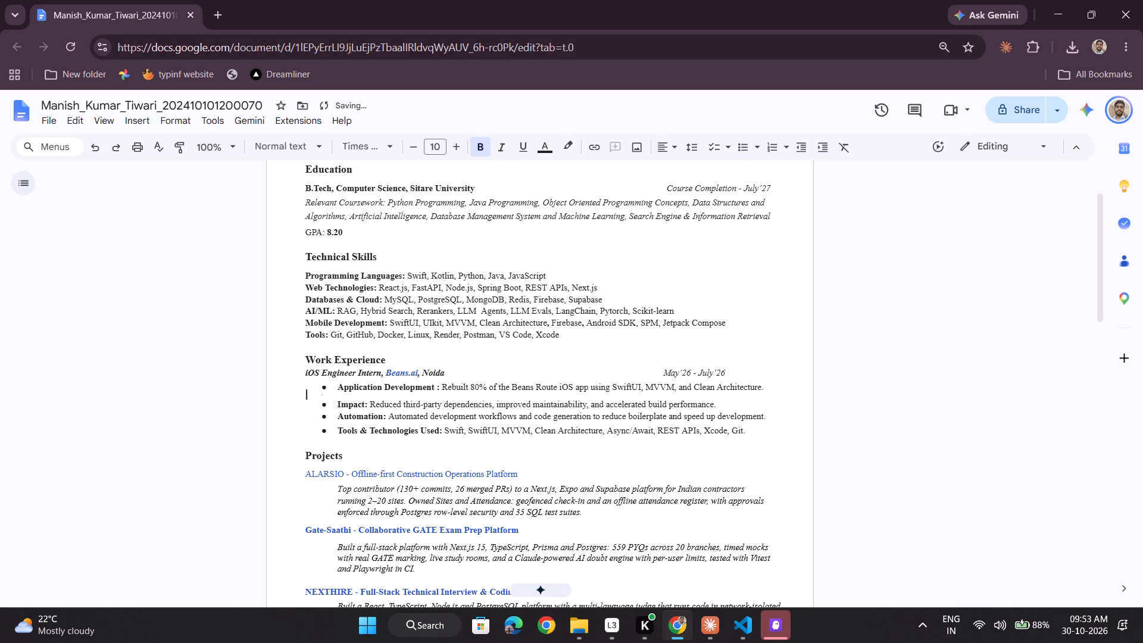
key(BackSpace)
key(BackSpace)
key(BackSpace)
key(BackSpace)
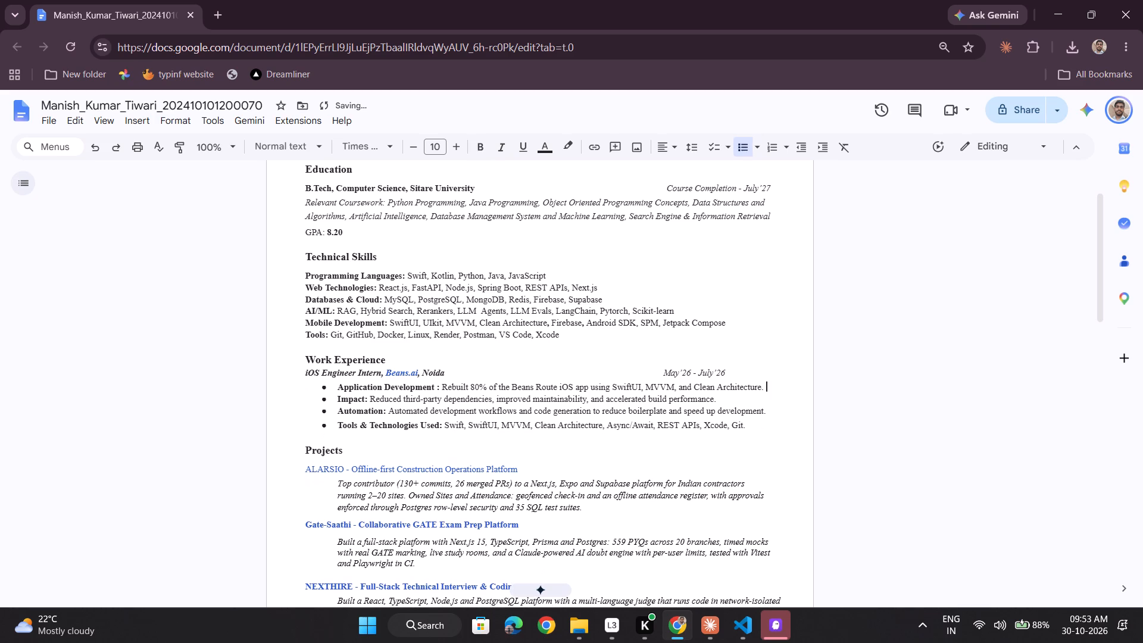
Examine where the resume breaks onto a second page, and look over the Education, Technical Skills and Work Experience sections.
scroll(398, 444, down, 4)
scroll(398, 444, up, 1)
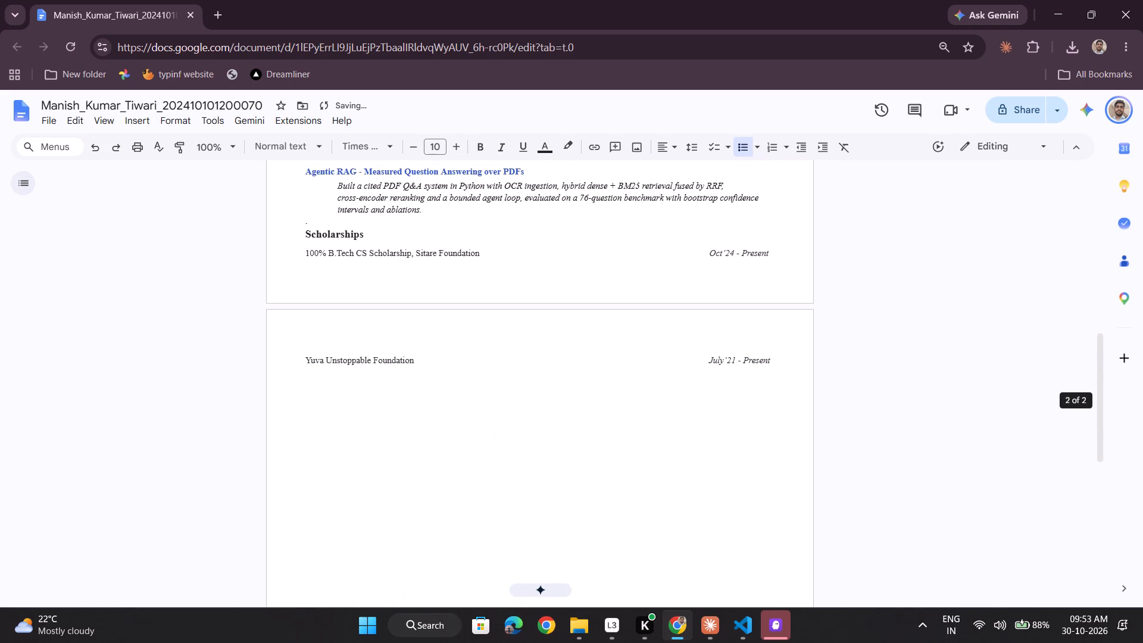
scroll(398, 444, up, 1)
scroll(336, 339, up, 2)
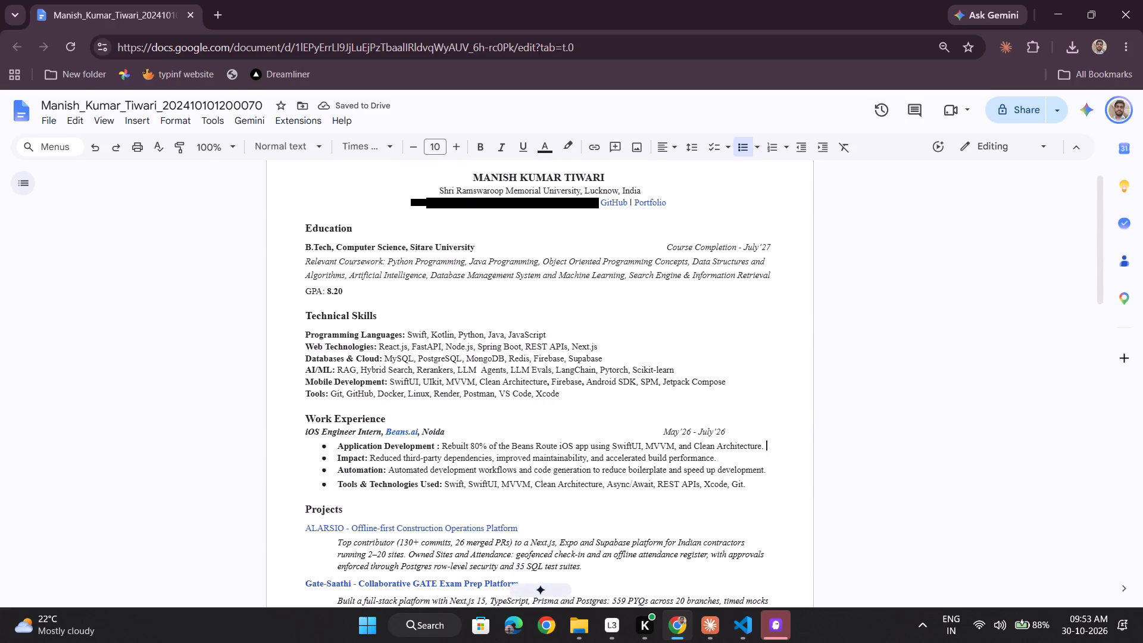
click(325, 386)
click(390, 383)
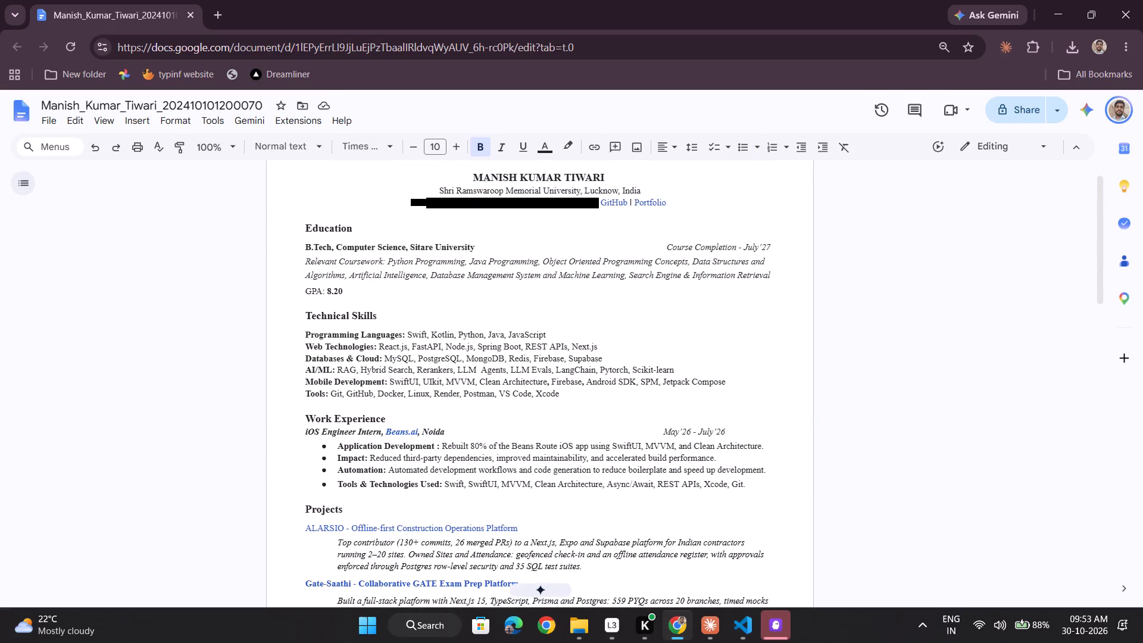
click(612, 346)
drag(330, 394, 600, 389)
click(600, 389)
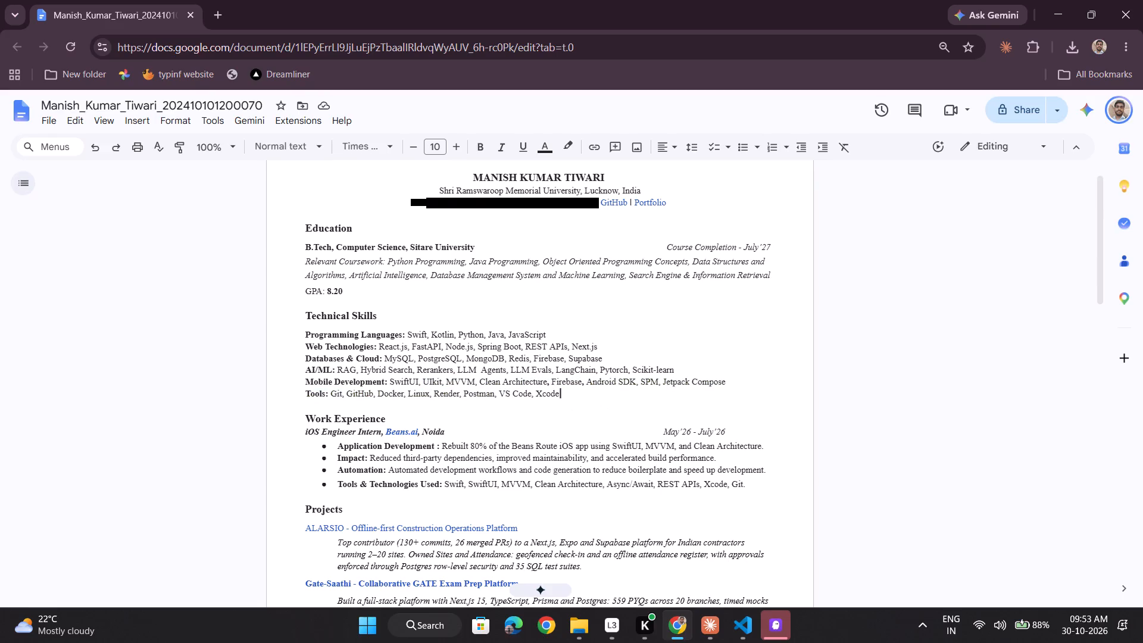
scroll(451, 357, right, 1)
scroll(451, 357, up, 1)
click(335, 331)
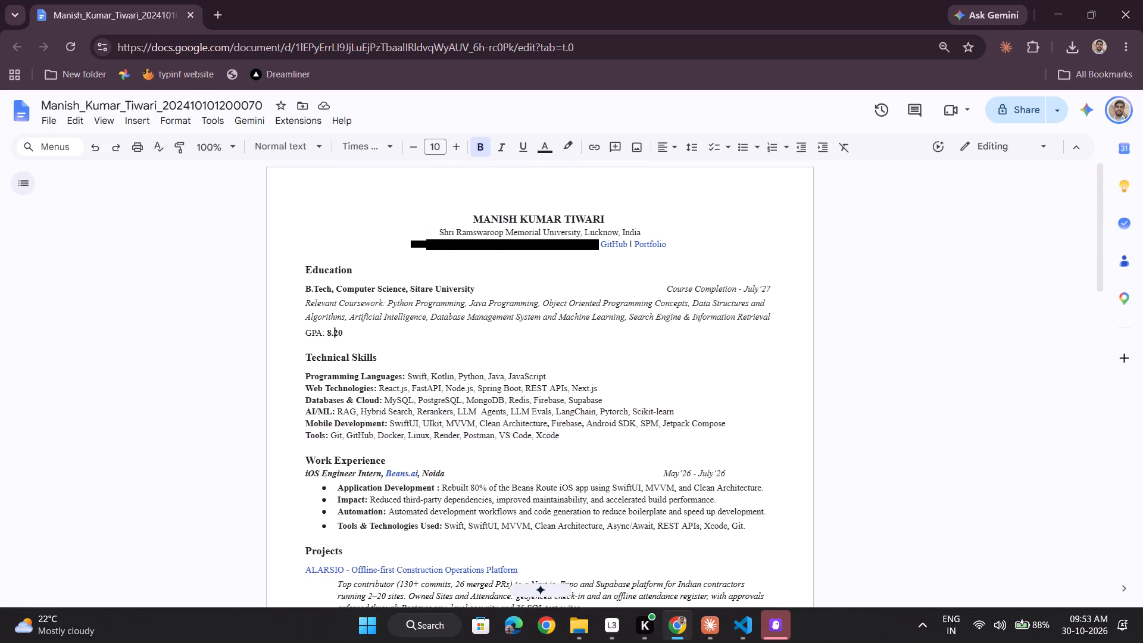
click(360, 333)
scroll(335, 502, down, 2)
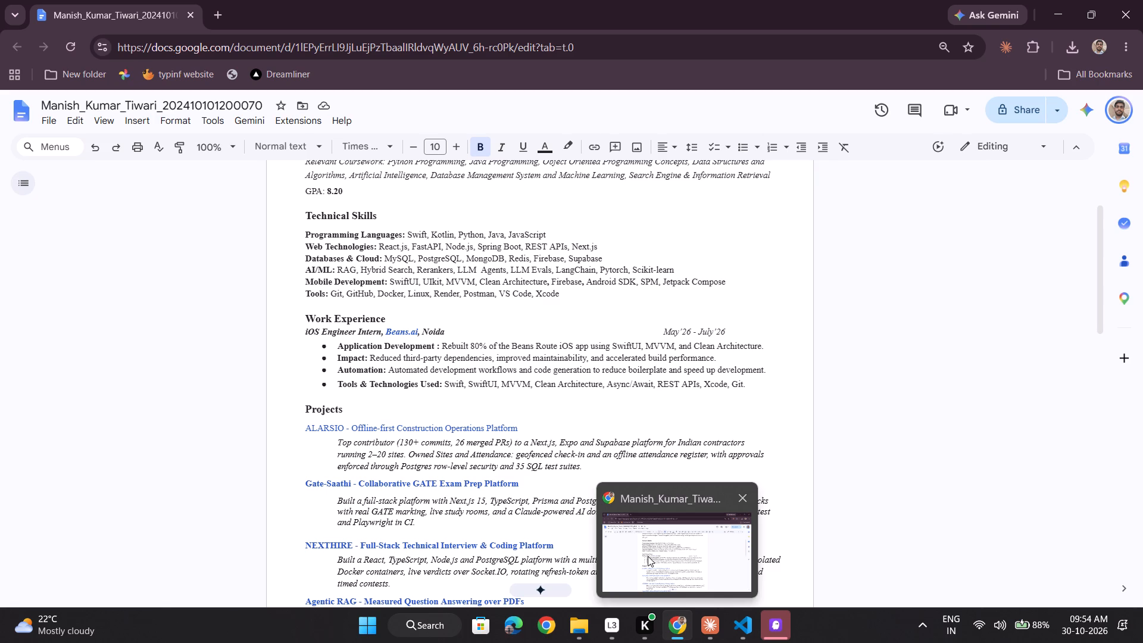
click(477, 360)
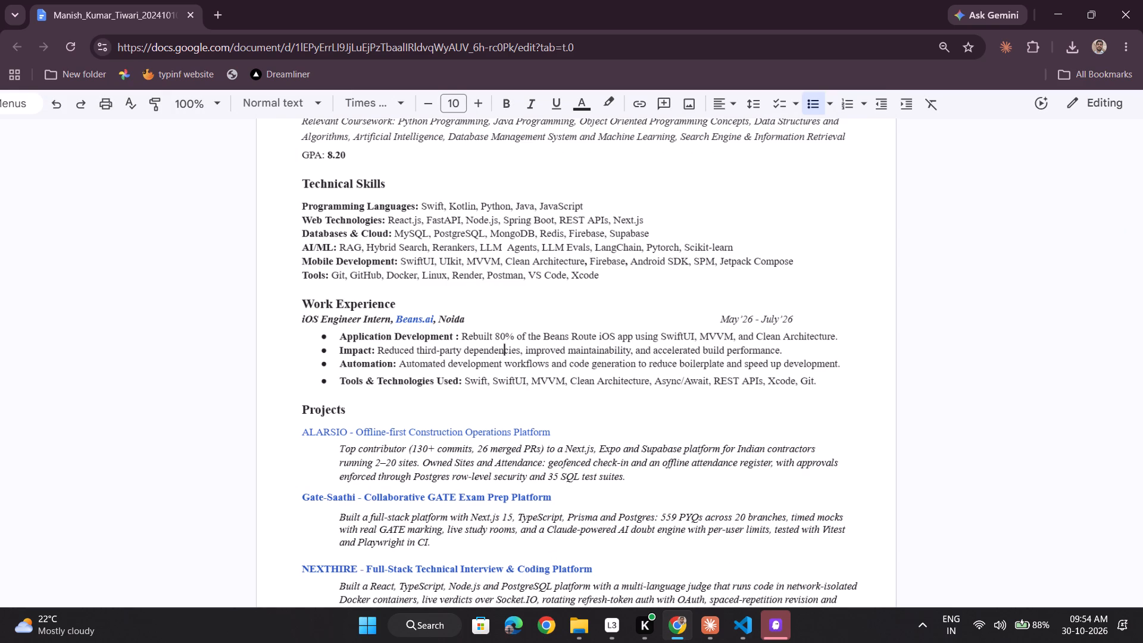
scroll(313, 329, down, 2)
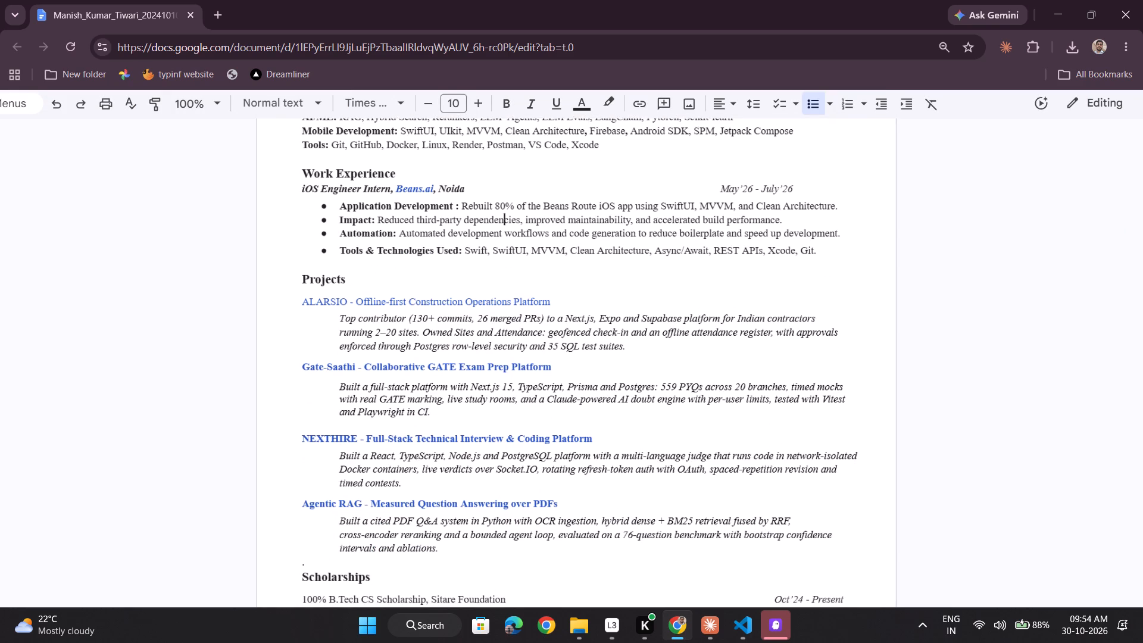
Make the ALARSIO project heading bold like the other headings in the Projects section.
click(345, 368)
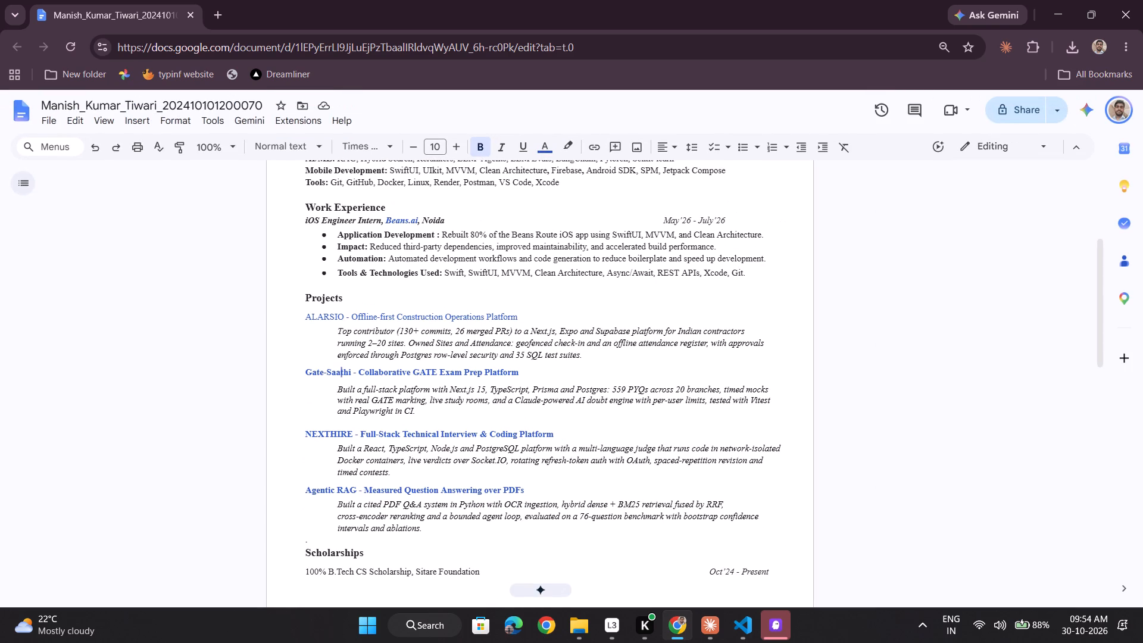
click(316, 310)
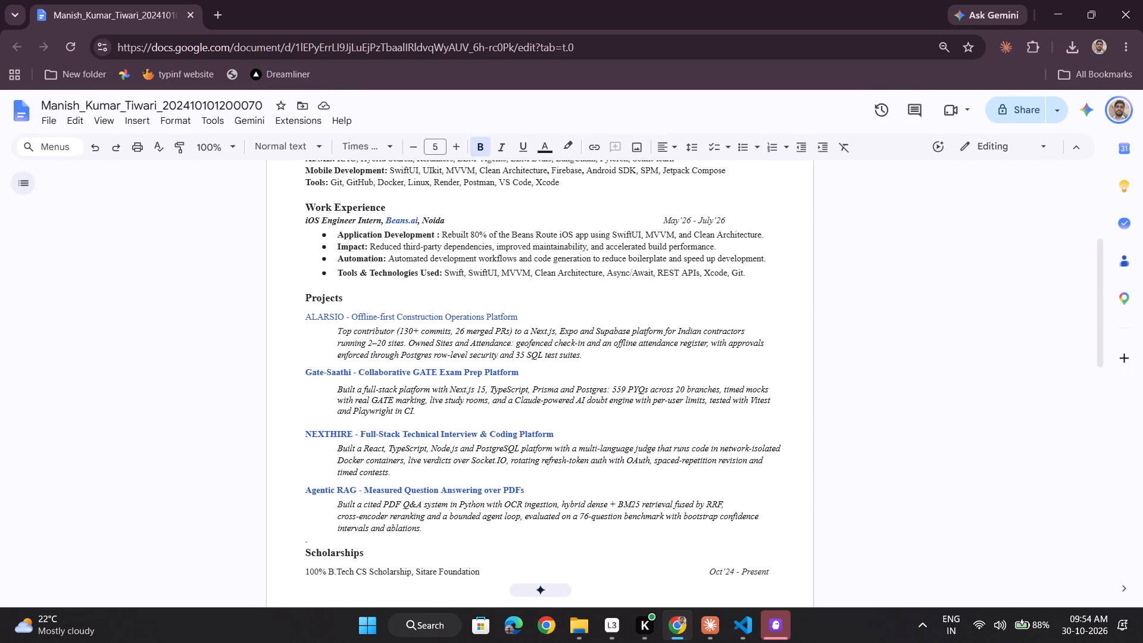
click(329, 321)
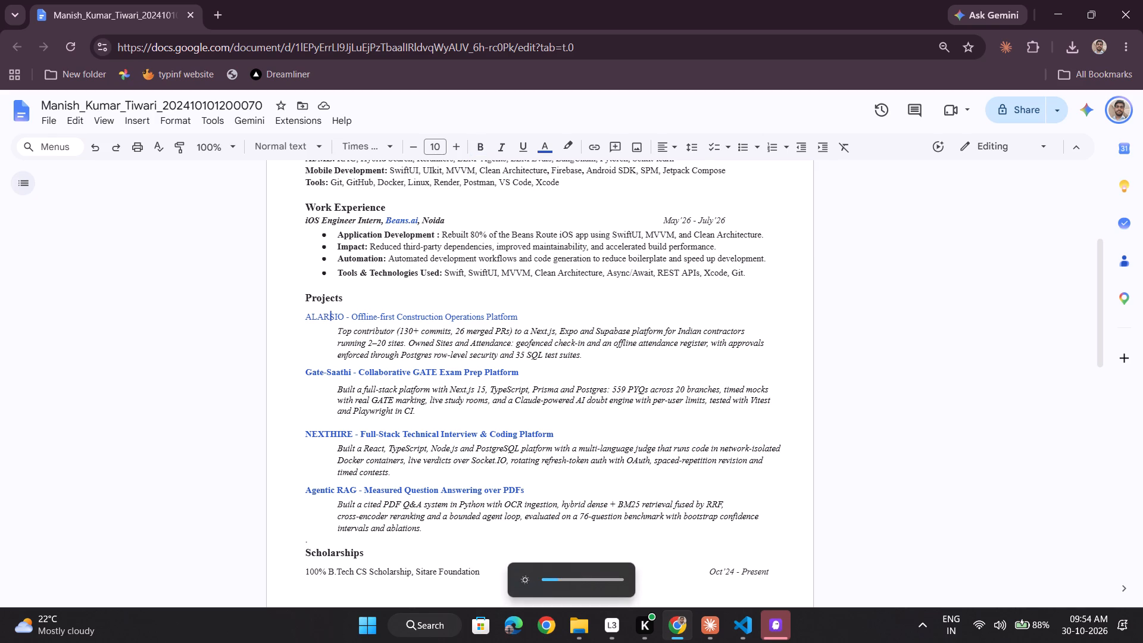
click(375, 372)
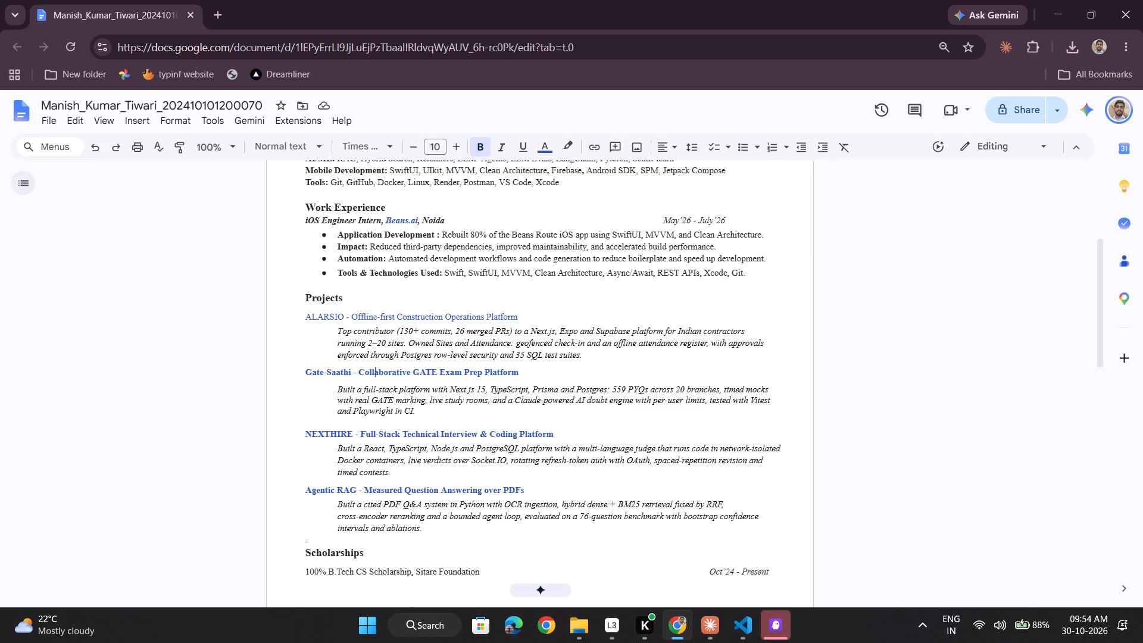
click(373, 313)
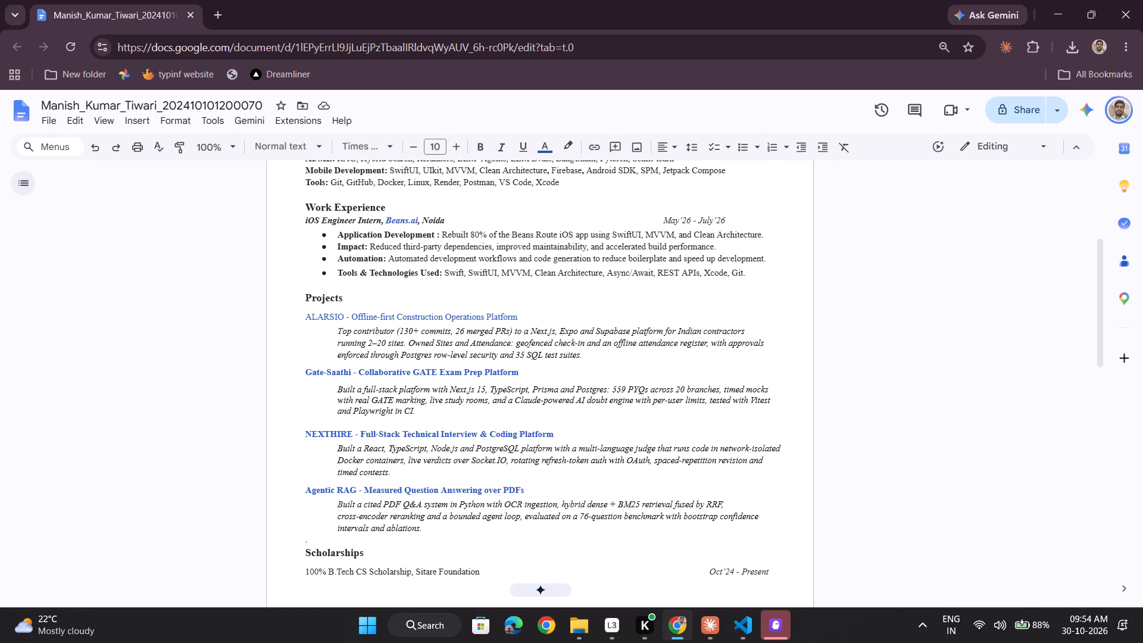
click(384, 376)
key(Right)
key(Right)
drag(382, 369, 425, 376)
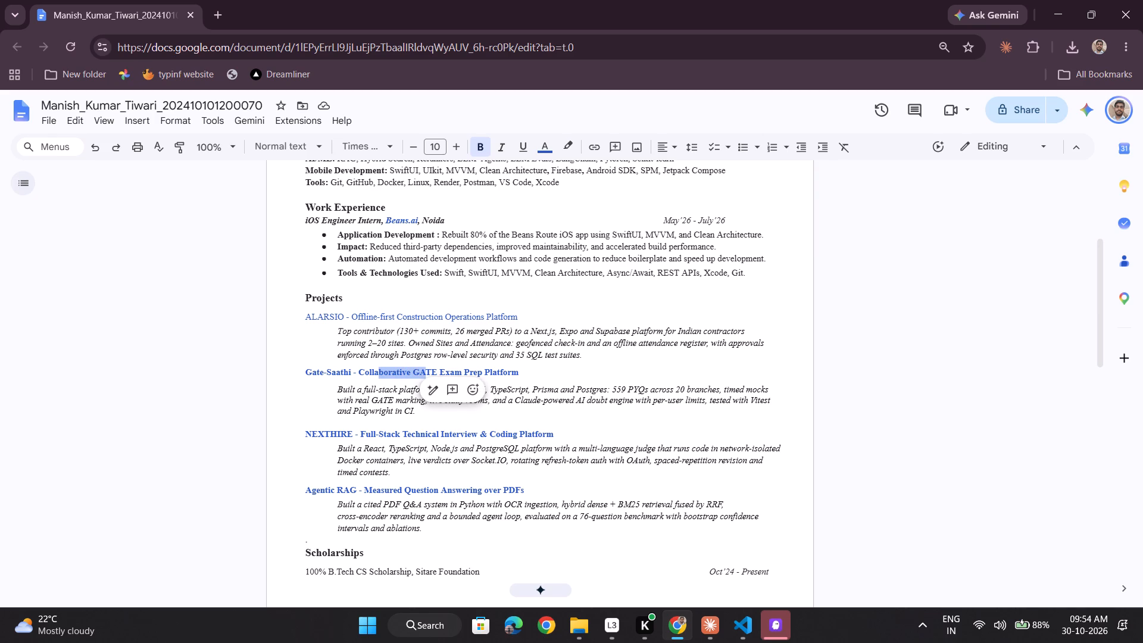
drag(305, 317, 518, 320)
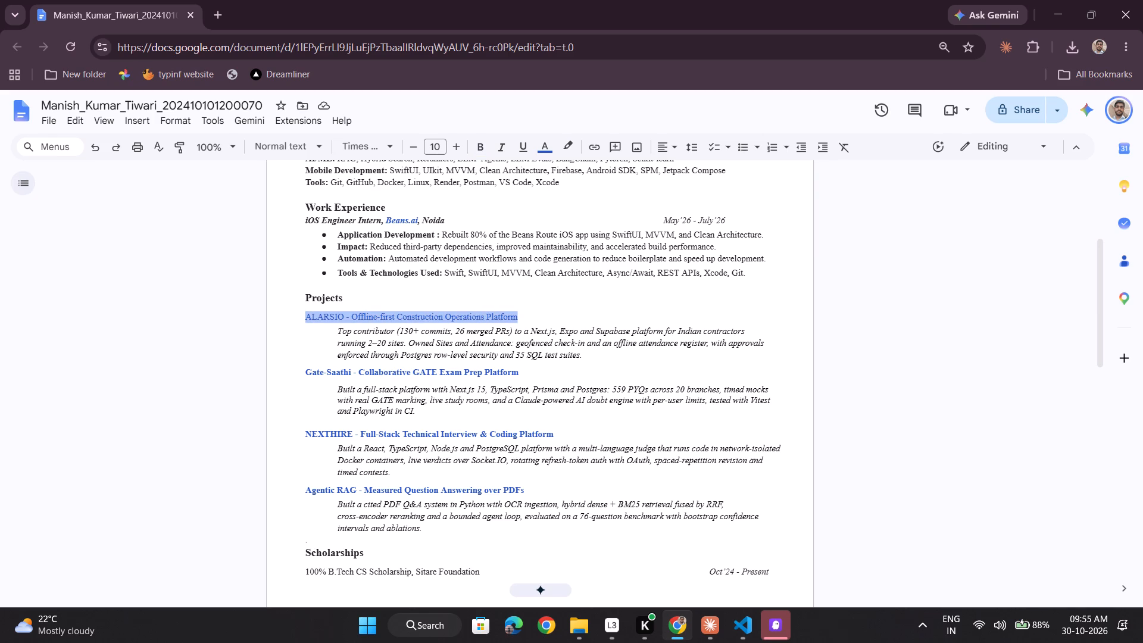
click(485, 144)
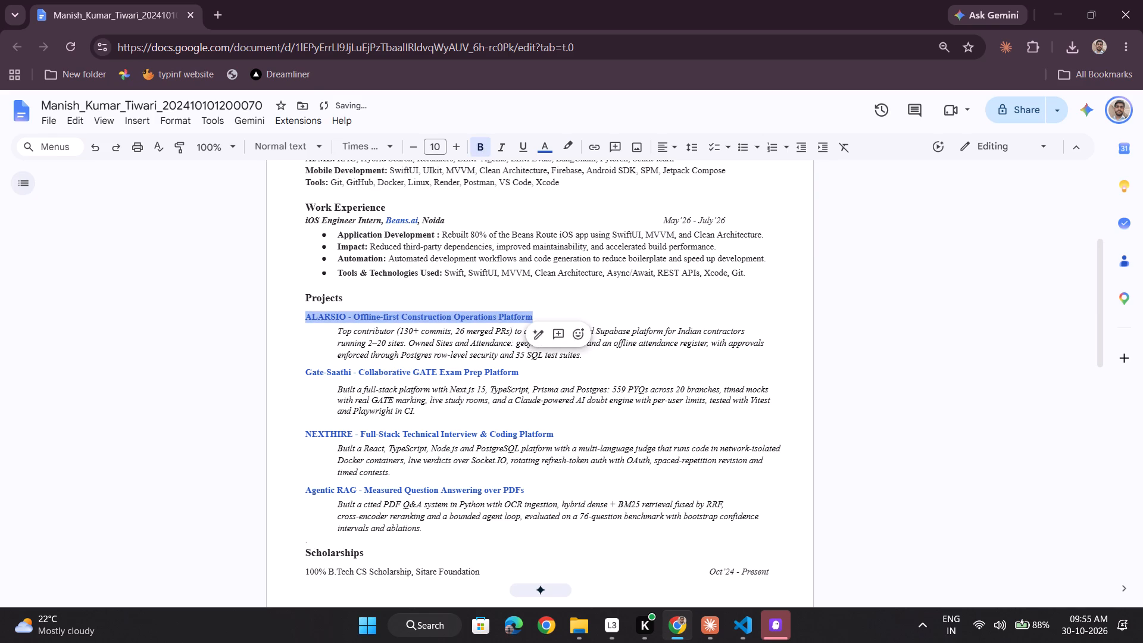
click(574, 297)
scroll(574, 297, down, 2)
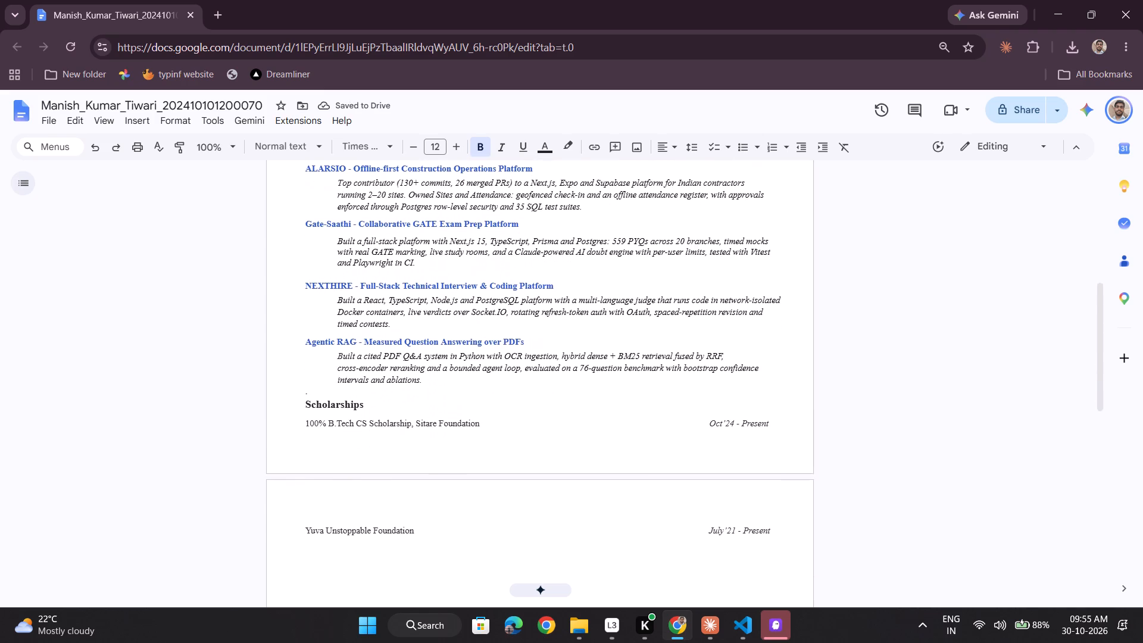
Delete the words "spaced-repetition revision and" from the NEXTHIRE project description, so it ends with OAuth followed by timed contests.
scroll(574, 297, down, 1)
scroll(574, 297, up, 2)
scroll(574, 297, down, 1)
scroll(574, 297, up, 1)
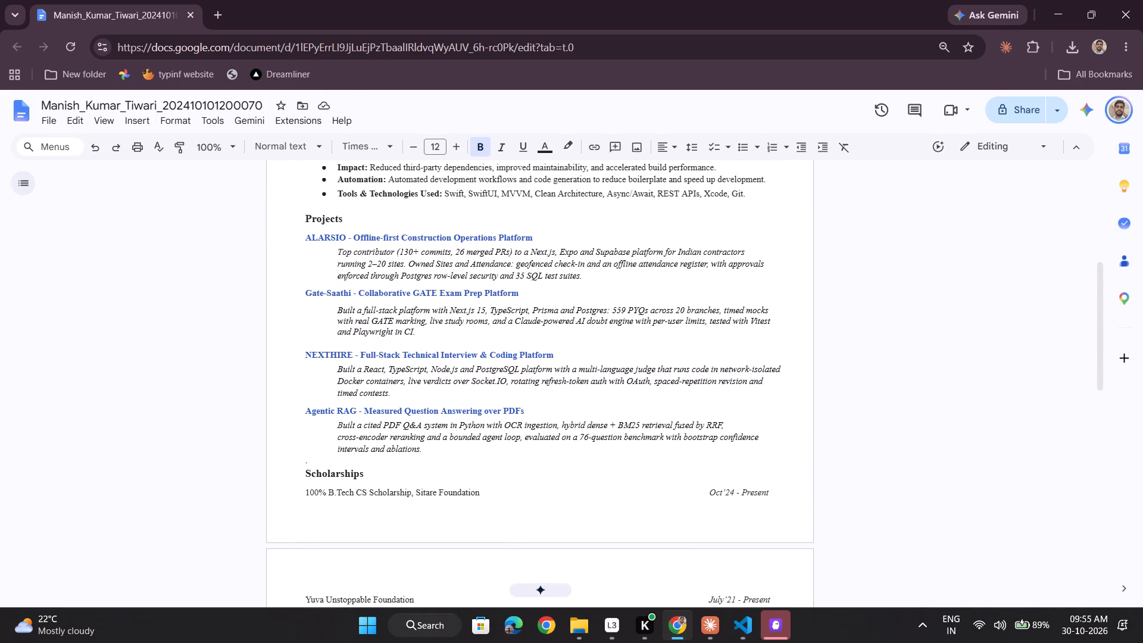
scroll(381, 377, left, 1)
click(391, 392)
click(764, 379)
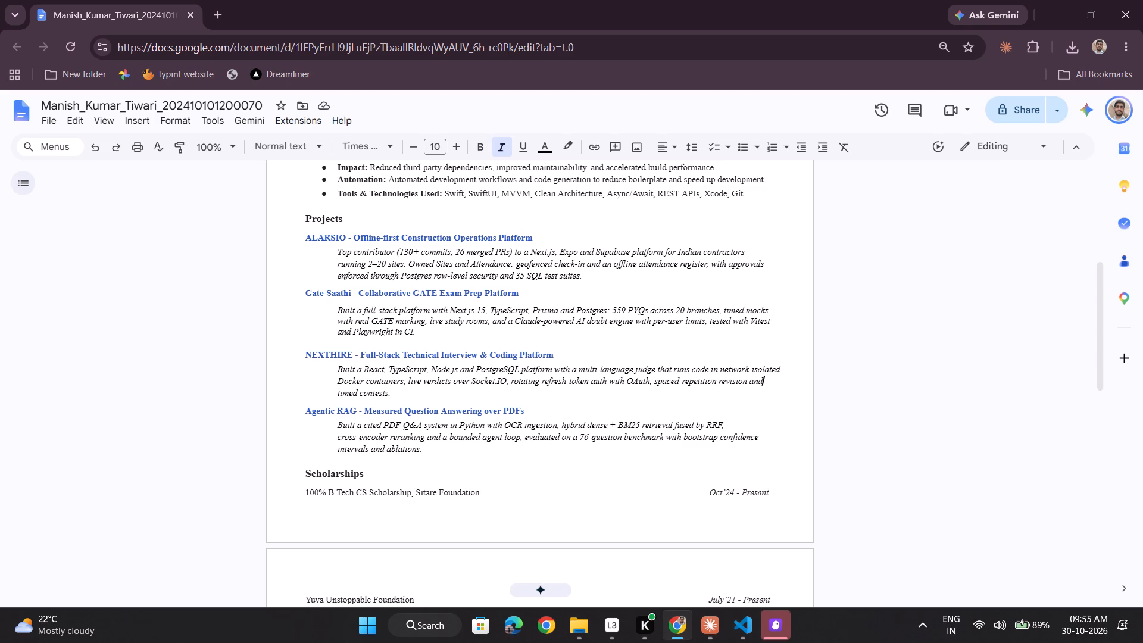
key(BackSpace)
key(BackSpace)
key(BackSpace)
key(BackSpace)
key(BackSpace)
key(BackSpace)
key(BackSpace)
key(BackSpace)
key(BackSpace)
key(BackSpace)
key(BackSpace)
key(BackSpace)
key(BackSpace)
key(BackSpace)
key(BackSpace)
key(BackSpace)
key(BackSpace)
key(BackSpace)
key(BackSpace)
key(BackSpace)
key(BackSpace)
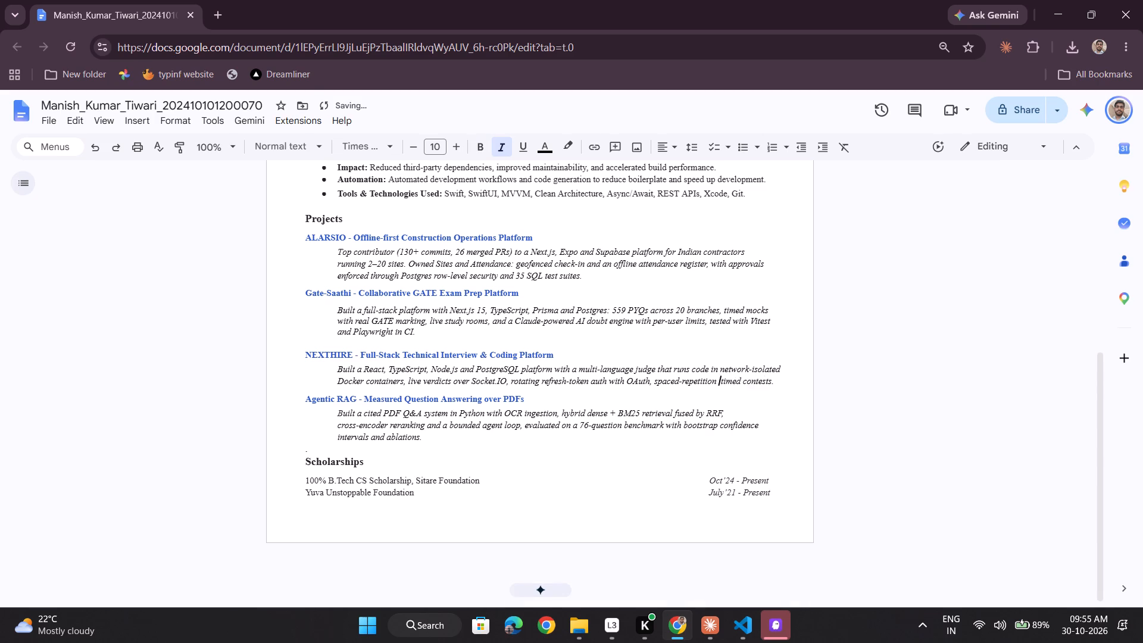
key(BackSpace)
key(BackSpace)
key(BackSpace)
key(BackSpace)
key(BackSpace)
key(BackSpace)
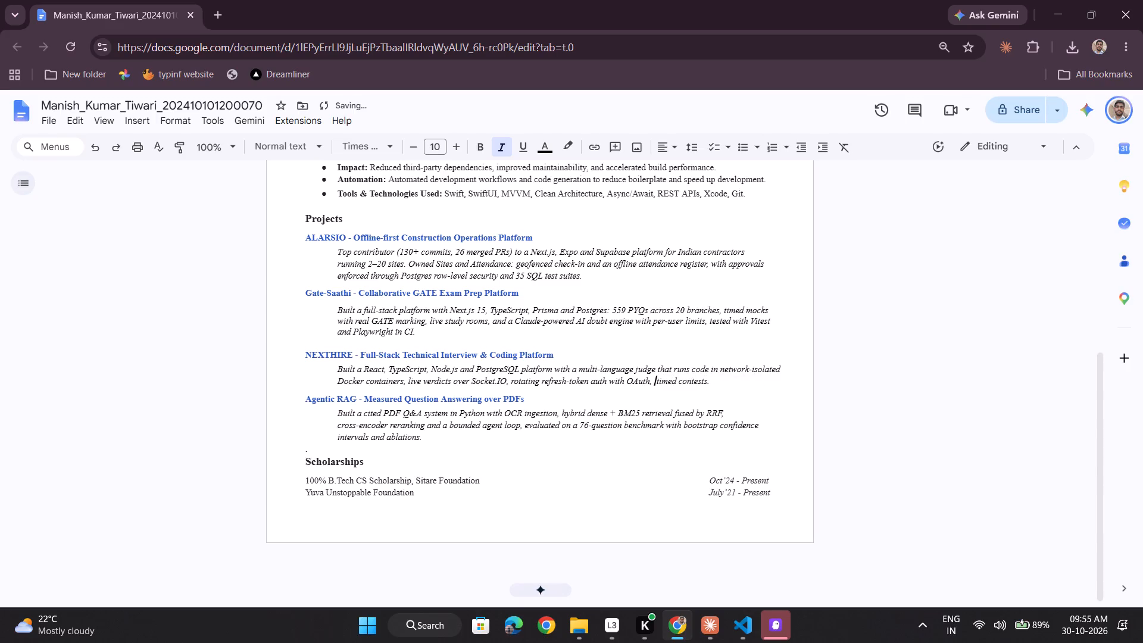
key(BackSpace)
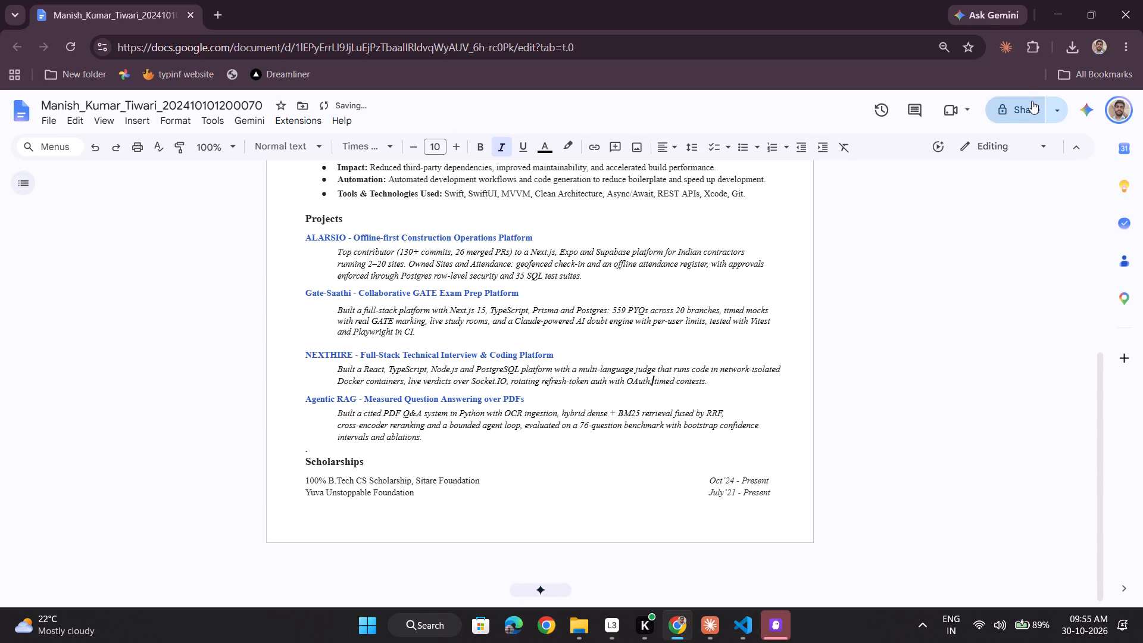
Share the resume document with the intended contact as Editor, with notification on and no message, and send the invitation.
click(1032, 101)
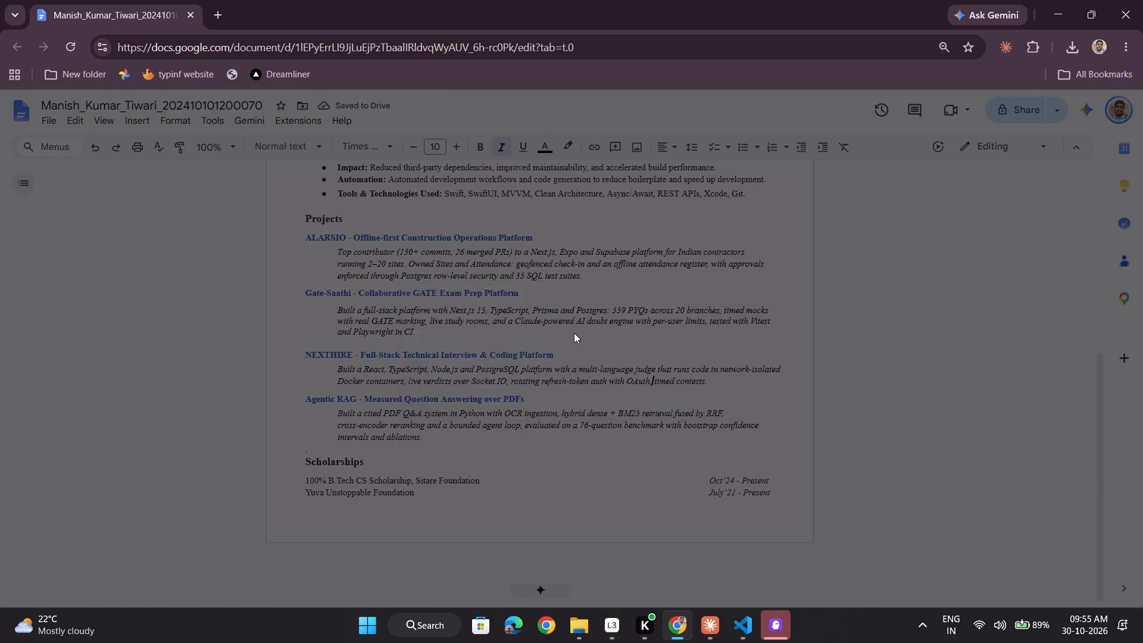
click(458, 291)
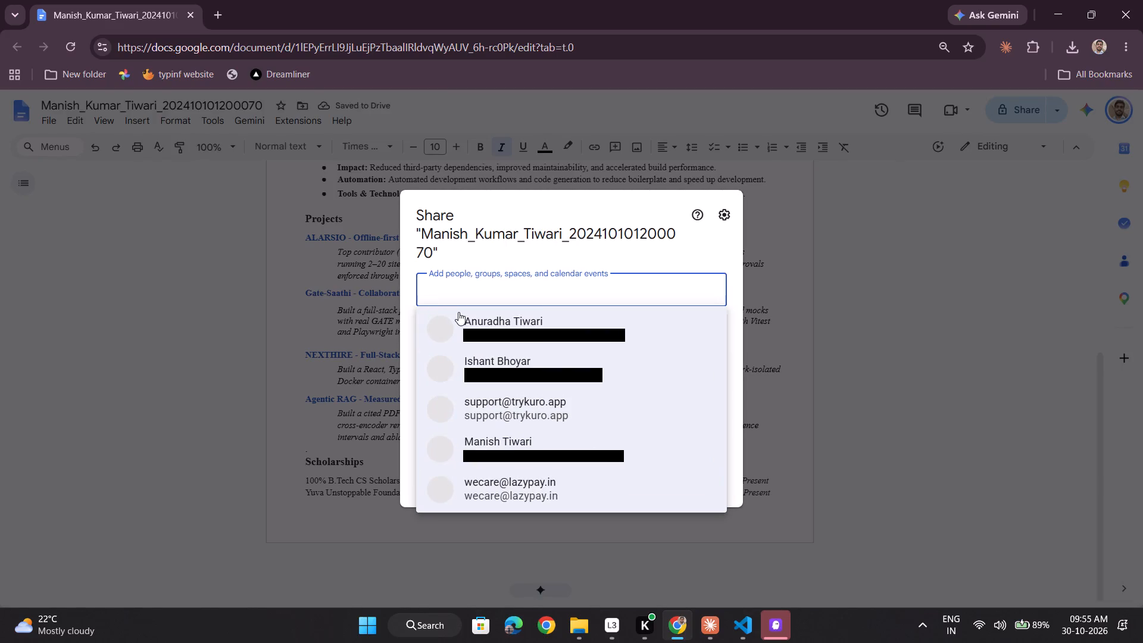
text(su)
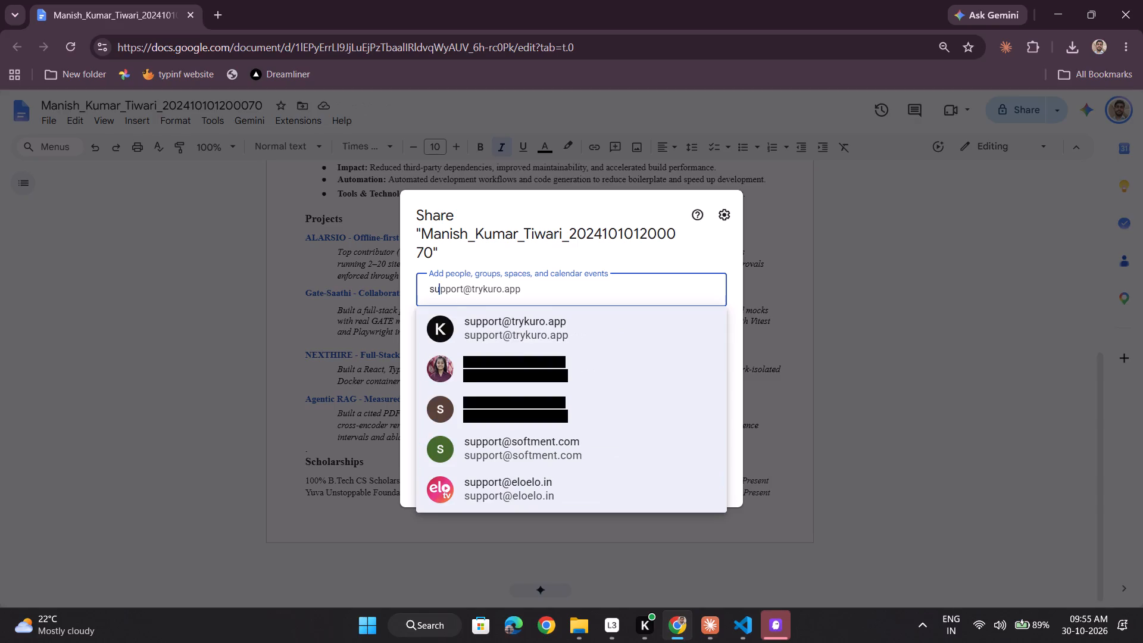
key(minus)
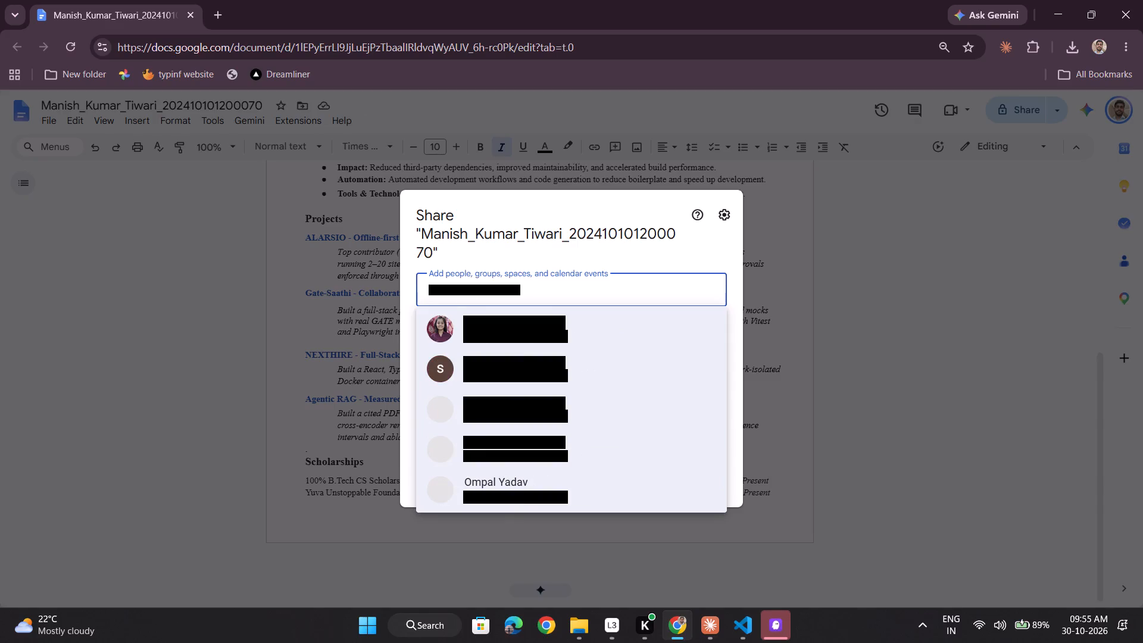
click(513, 442)
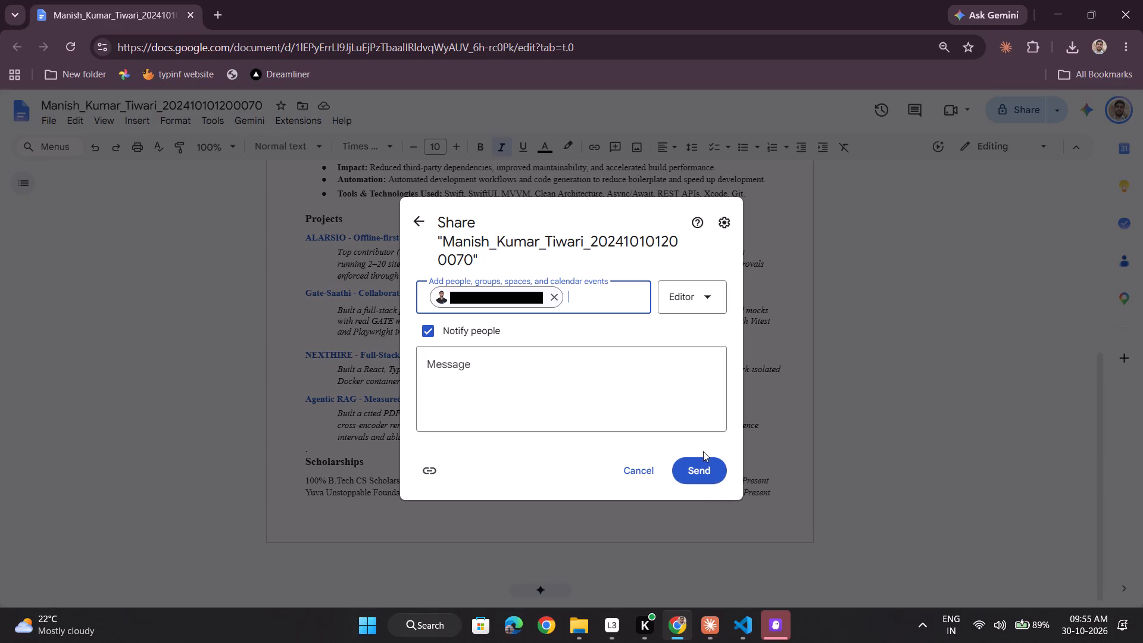
click(694, 476)
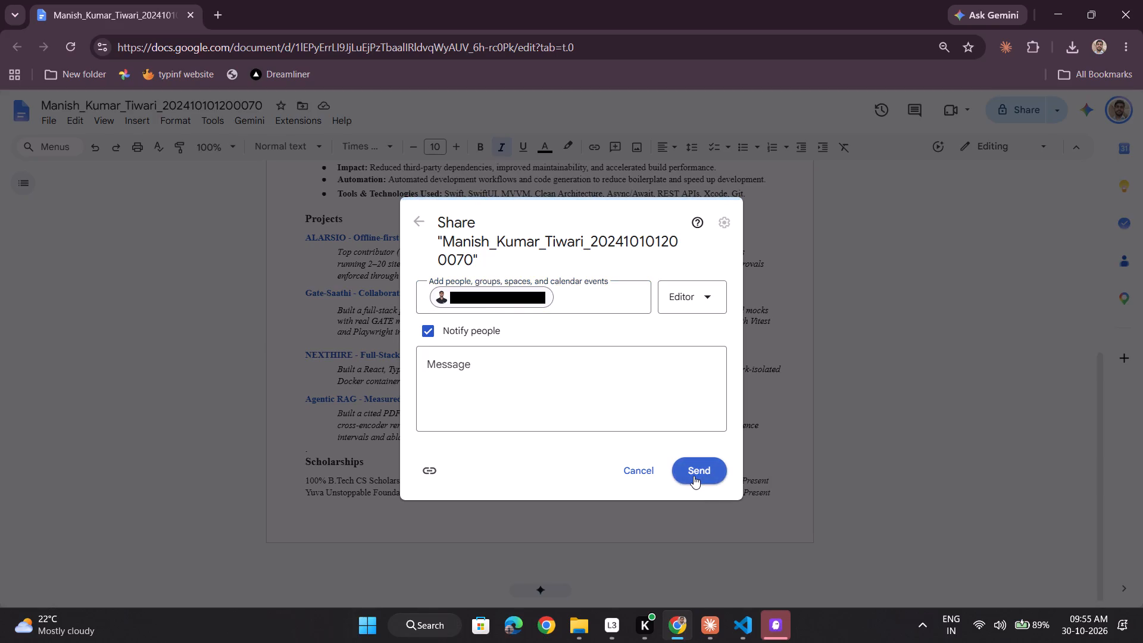